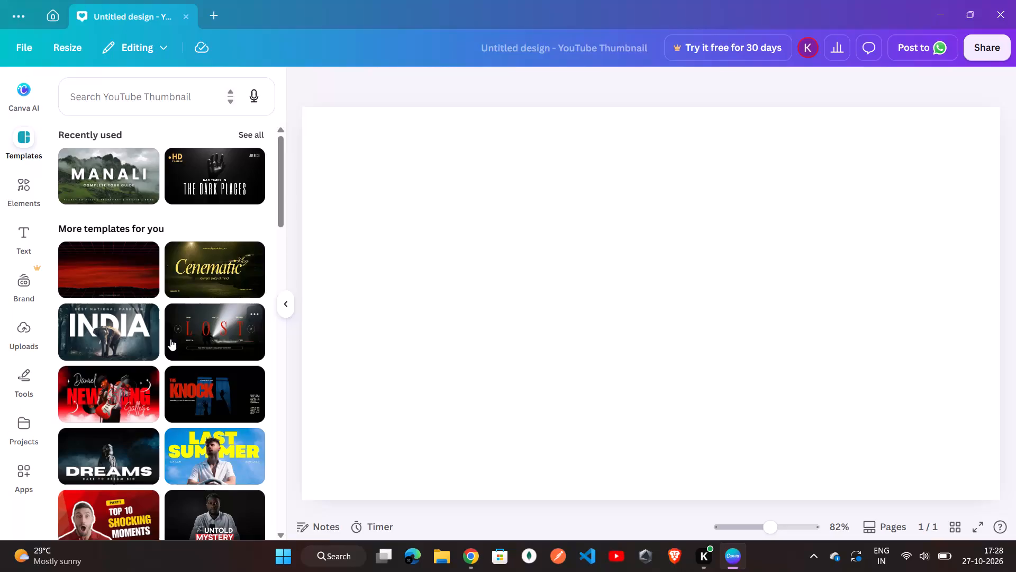
Apply the "Best National Parks in India" elephant template to the blank YouTube thumbnail and select its INDIA title.
left_click(119, 326)
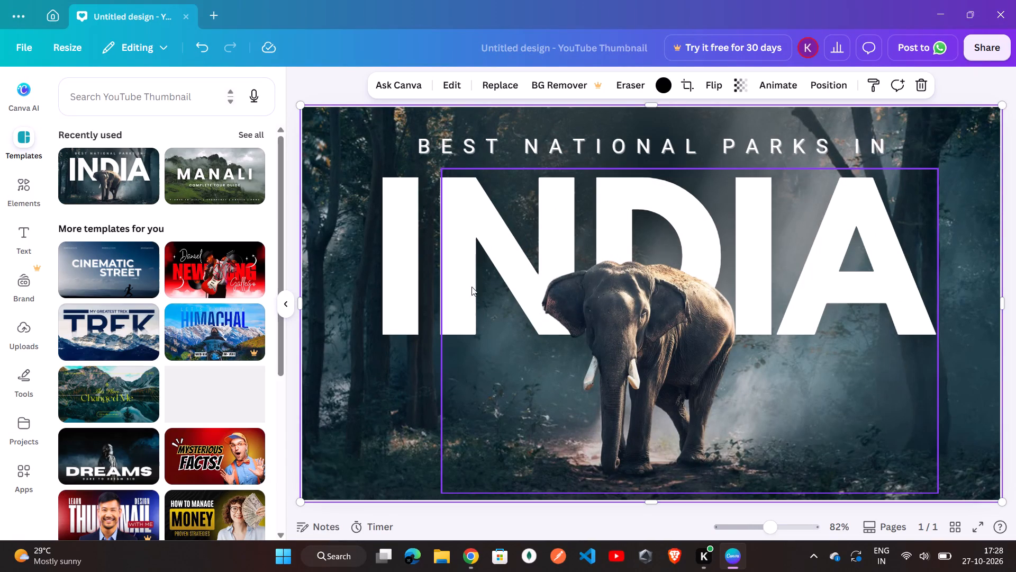
scroll(117, 356, "down", 2)
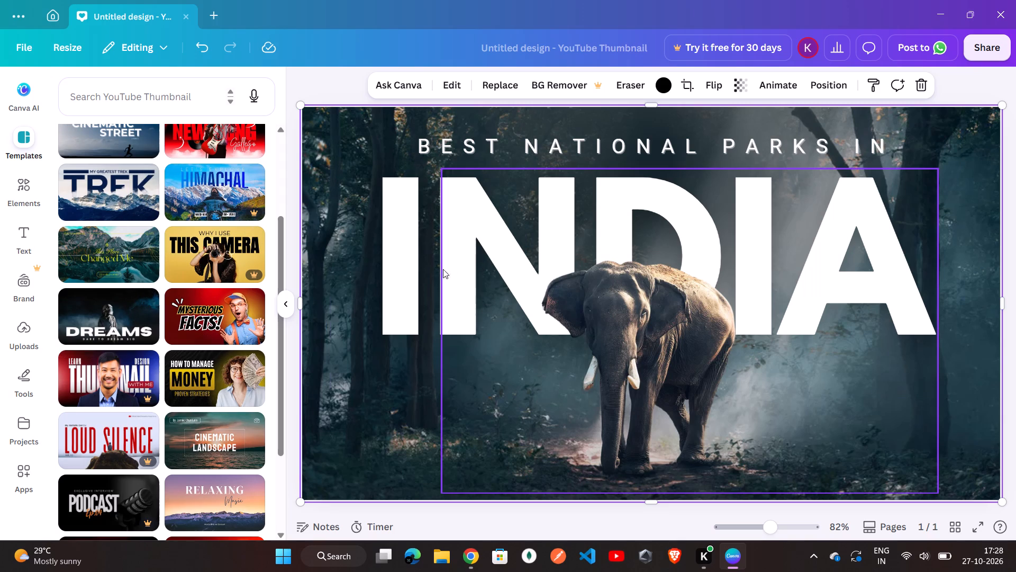
left_click(416, 260)
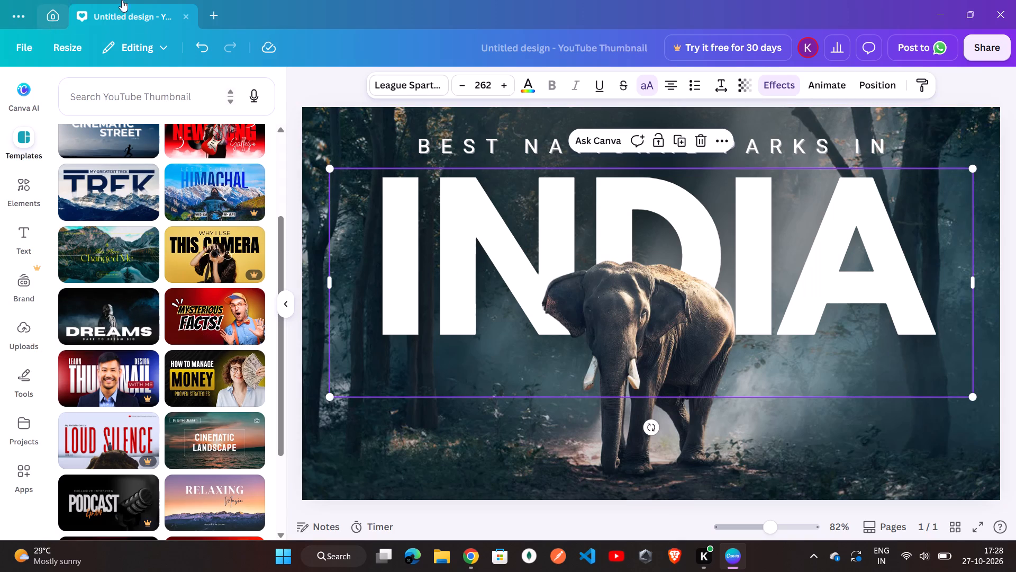
Create a new blank presentation from the home page.
left_click(59, 8)
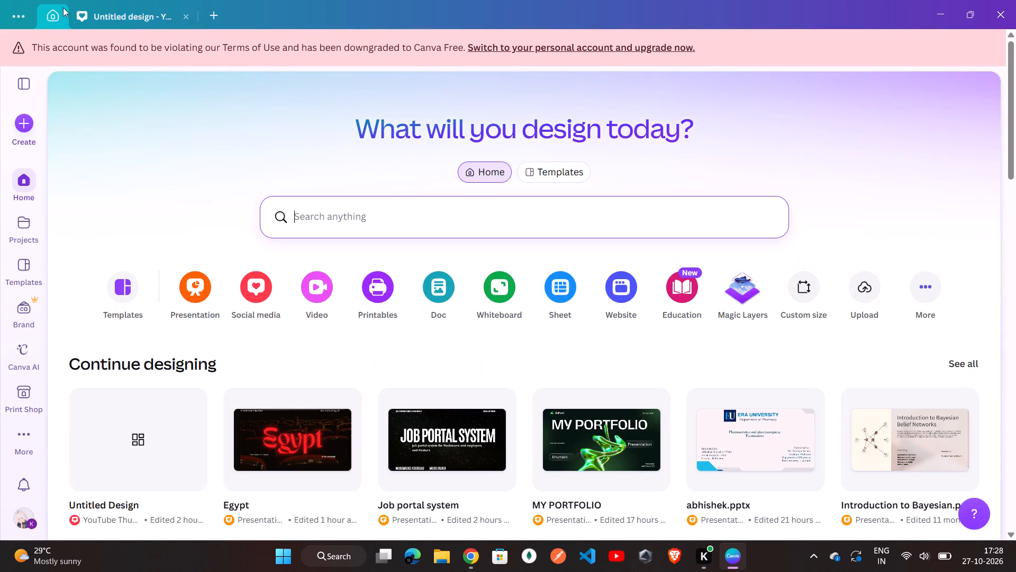
left_click(204, 291)
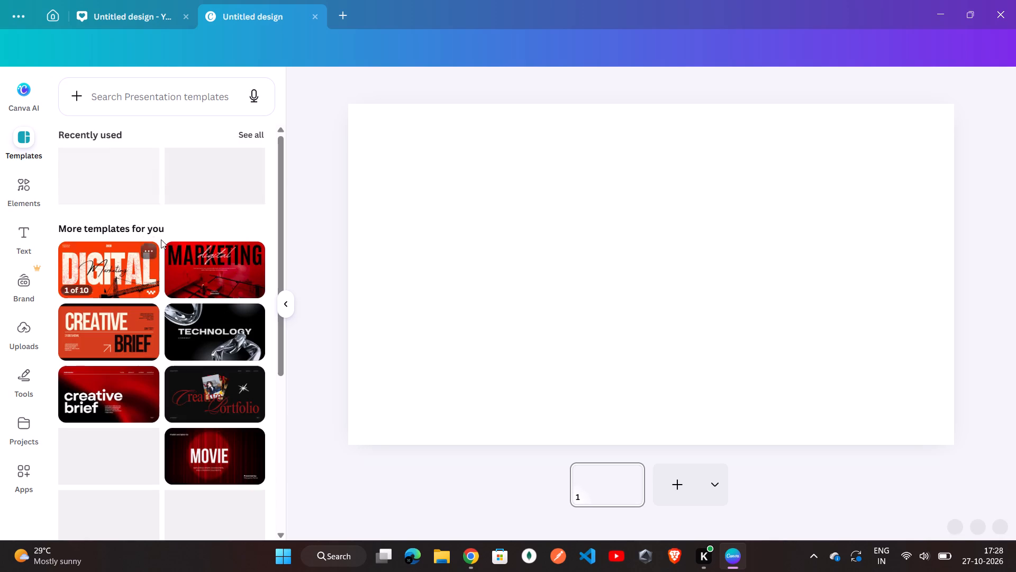
Find the Red Black Modern Technology Presentation template and apply all 10 of its pages to the presentation.
scroll(177, 296, "down", 4)
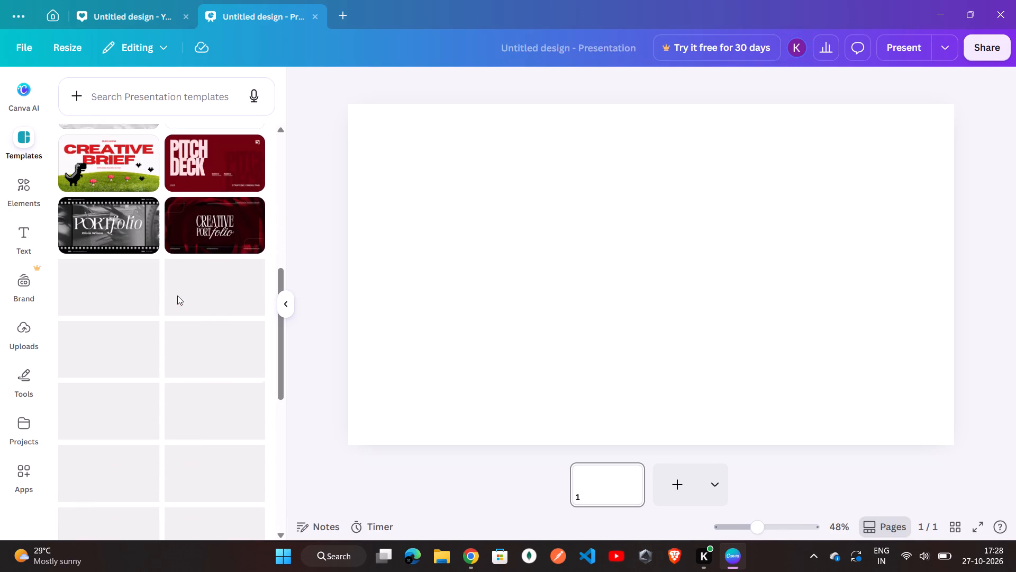
scroll(177, 296, "down", 2)
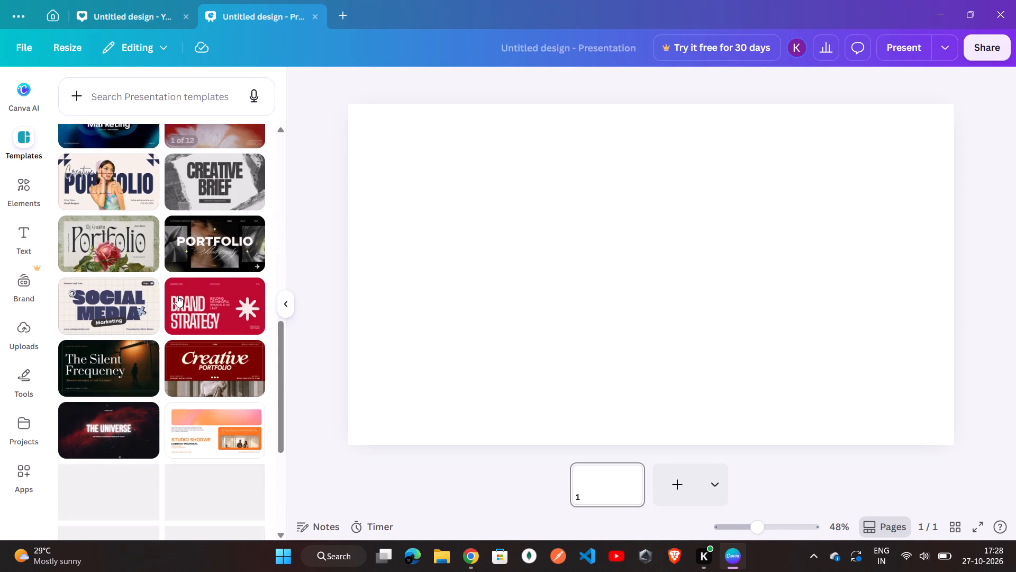
scroll(177, 296, "down", 3)
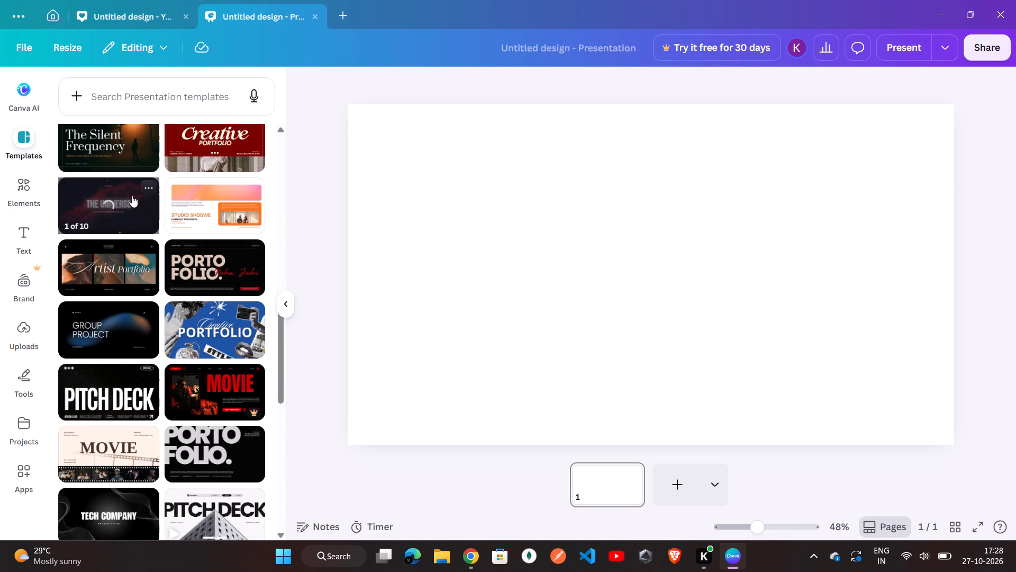
scroll(142, 399, "down", 6)
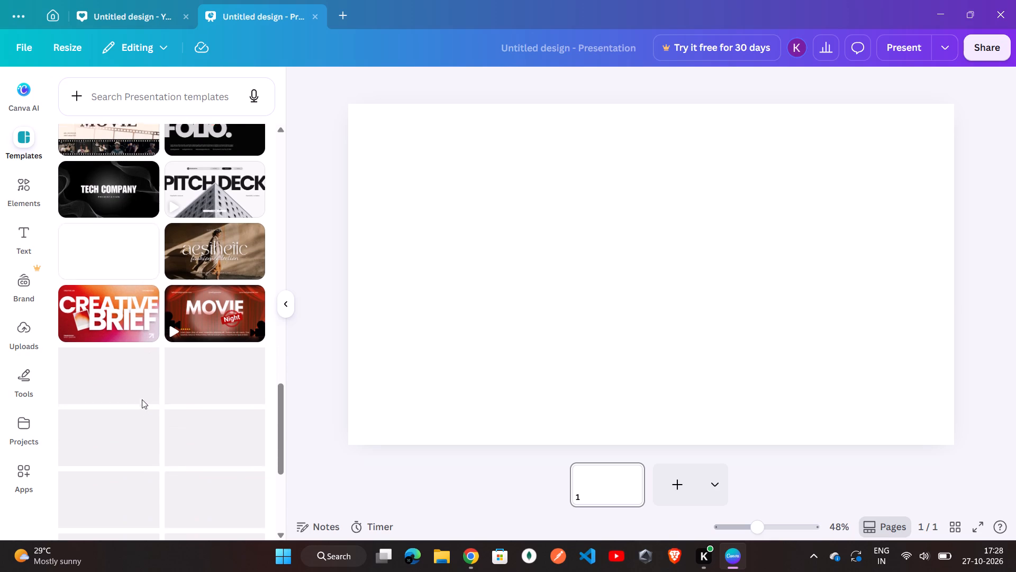
scroll(142, 399, "down", 2)
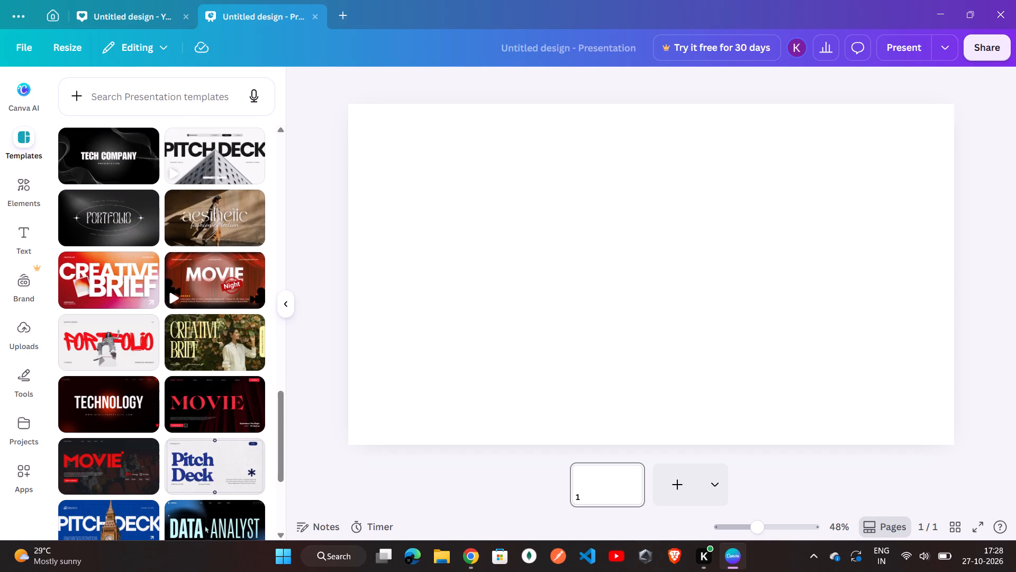
left_click(131, 397)
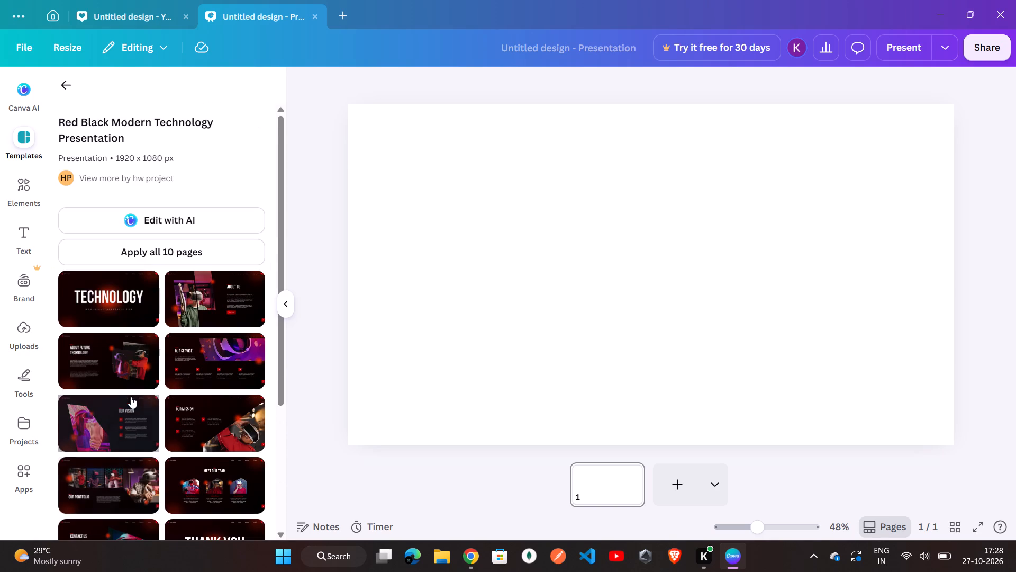
left_click(182, 252)
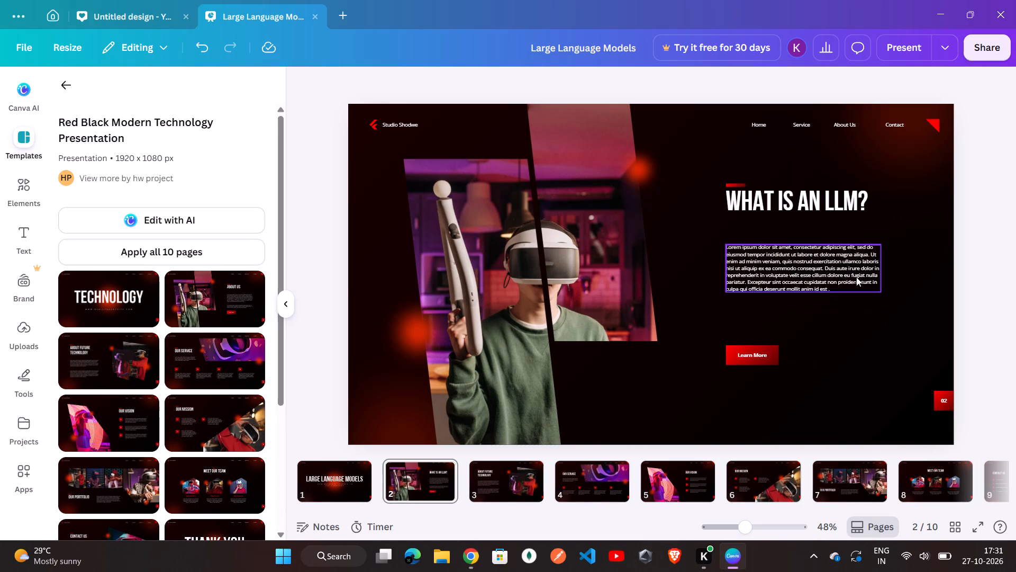
Replace page 2's remaining lorem ipsum paragraph with the copied Slide 2 bullet points.
triple_click(839, 263)
key("ctrl+v")
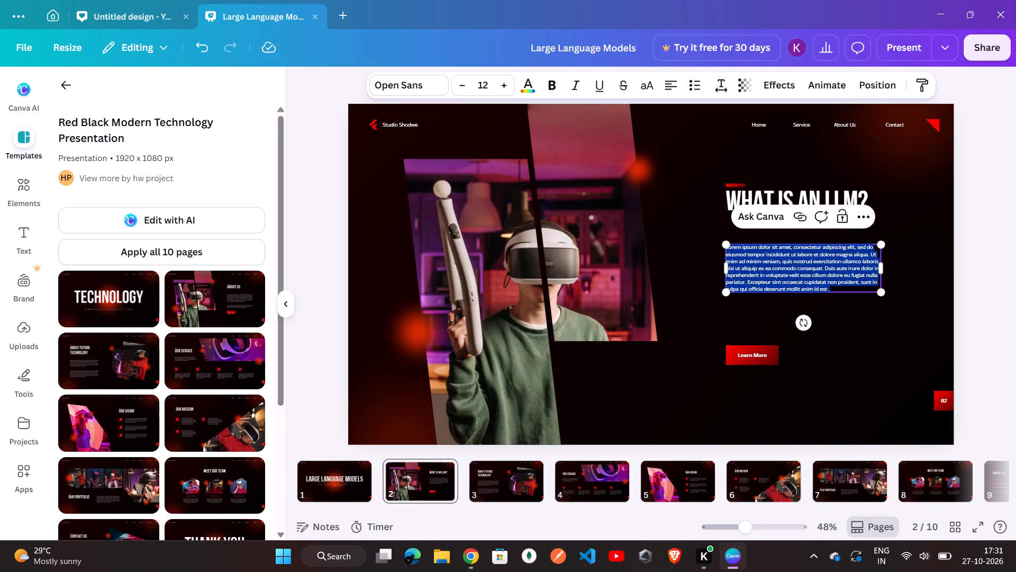
Try to enlarge page 2's bullet text by setting the font size to 18 and then 26.
double_click(486, 87)
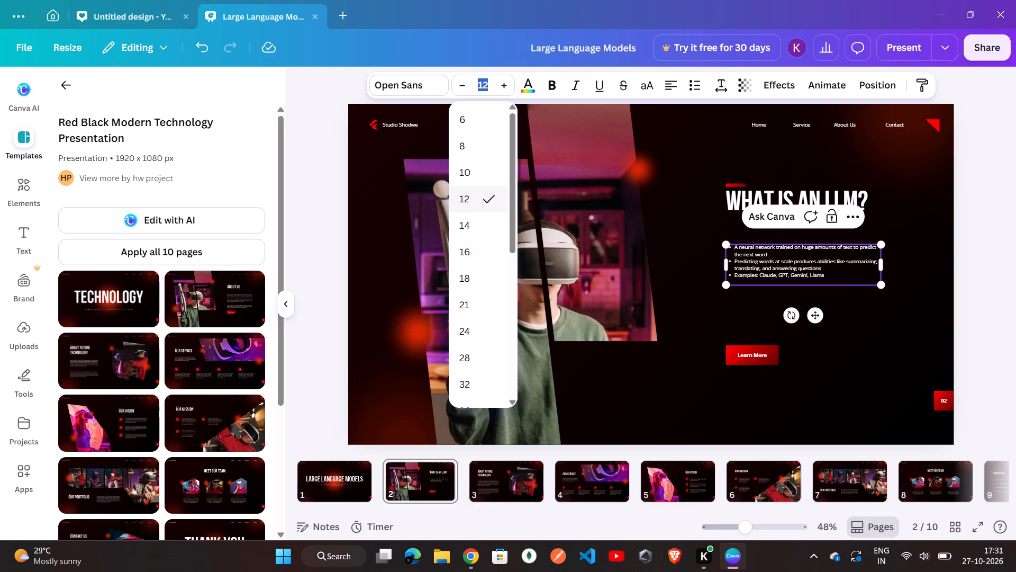
type("18")
key("Return")
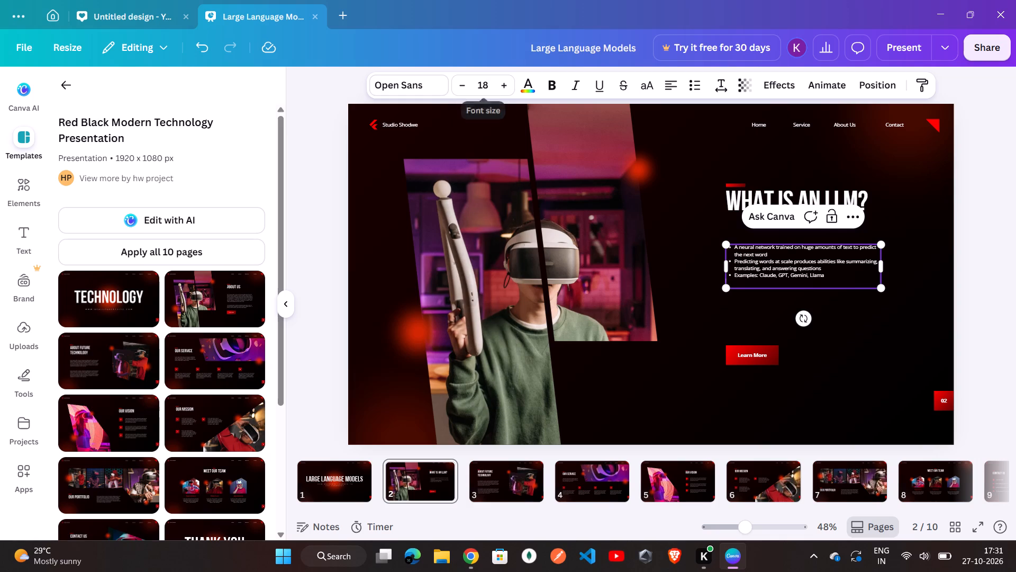
double_click(489, 84)
key("2")
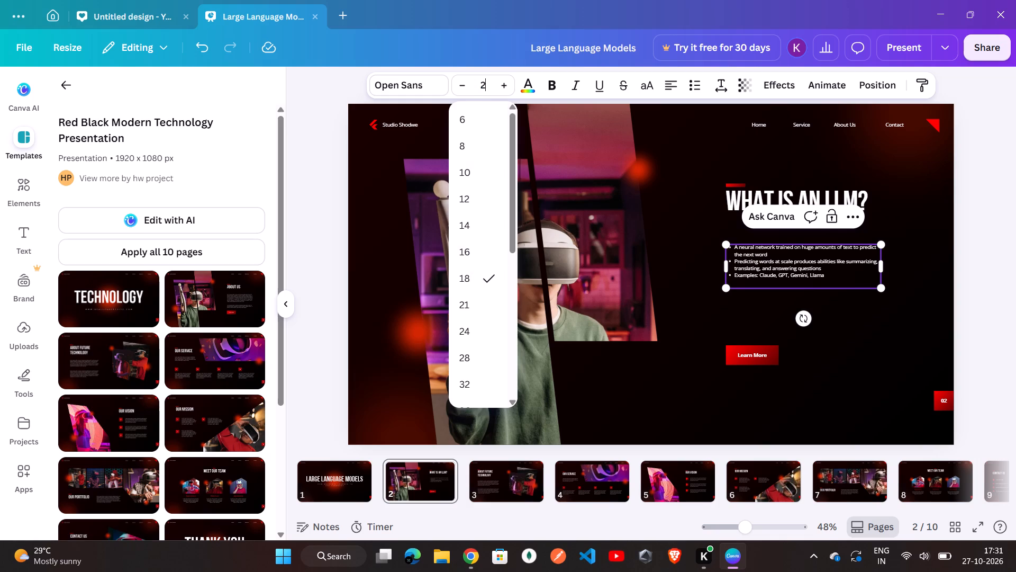
key("6")
key("Return")
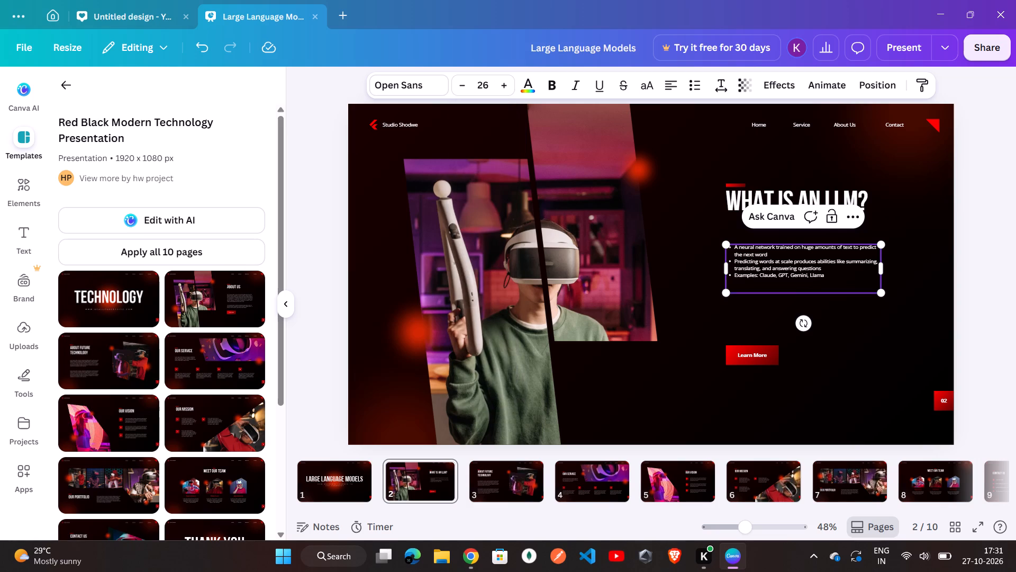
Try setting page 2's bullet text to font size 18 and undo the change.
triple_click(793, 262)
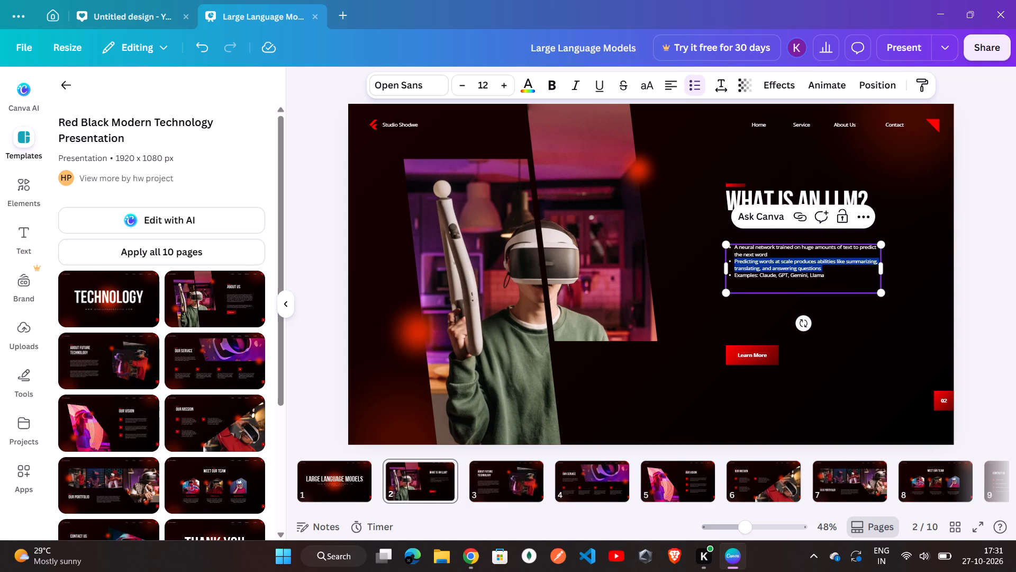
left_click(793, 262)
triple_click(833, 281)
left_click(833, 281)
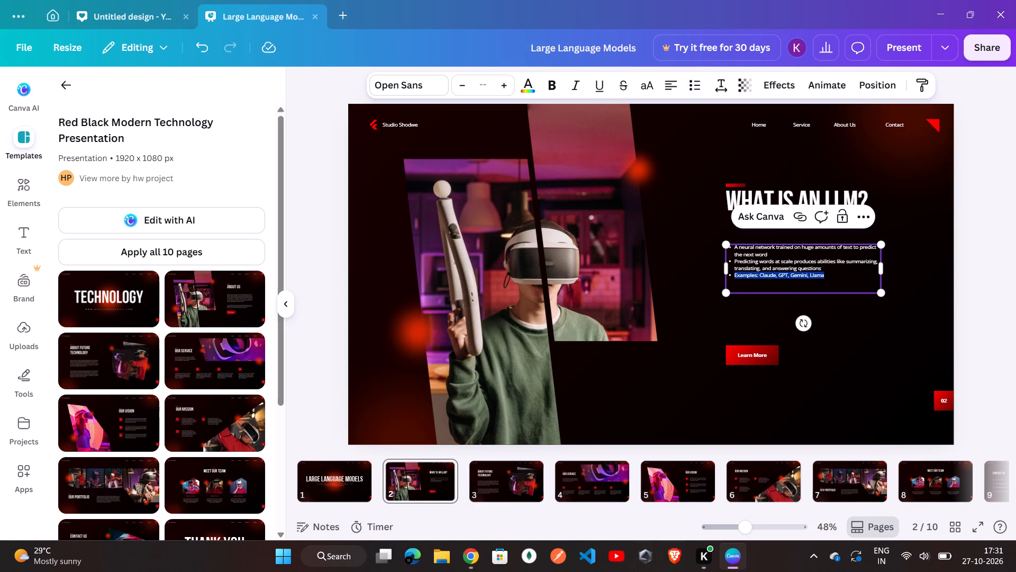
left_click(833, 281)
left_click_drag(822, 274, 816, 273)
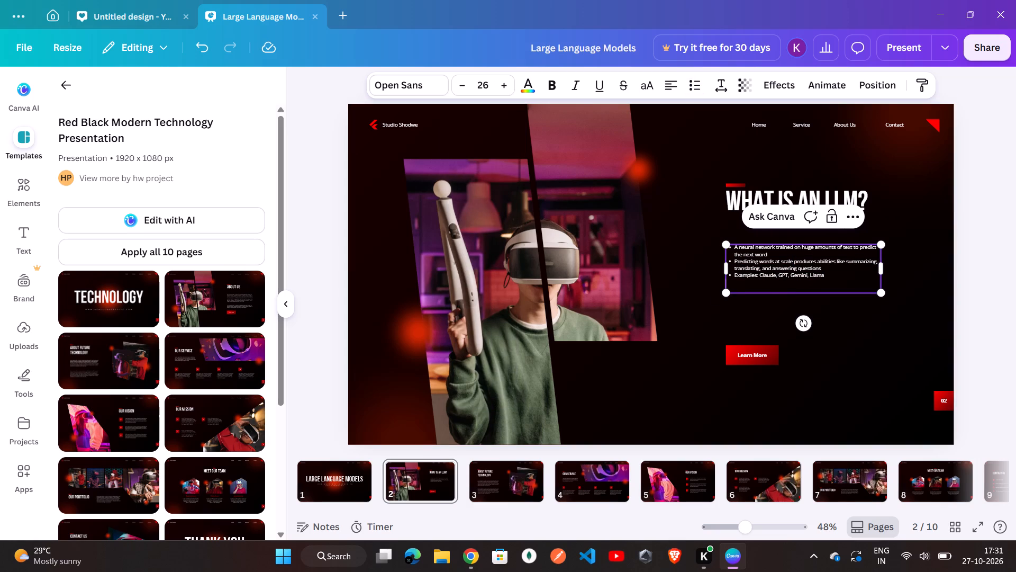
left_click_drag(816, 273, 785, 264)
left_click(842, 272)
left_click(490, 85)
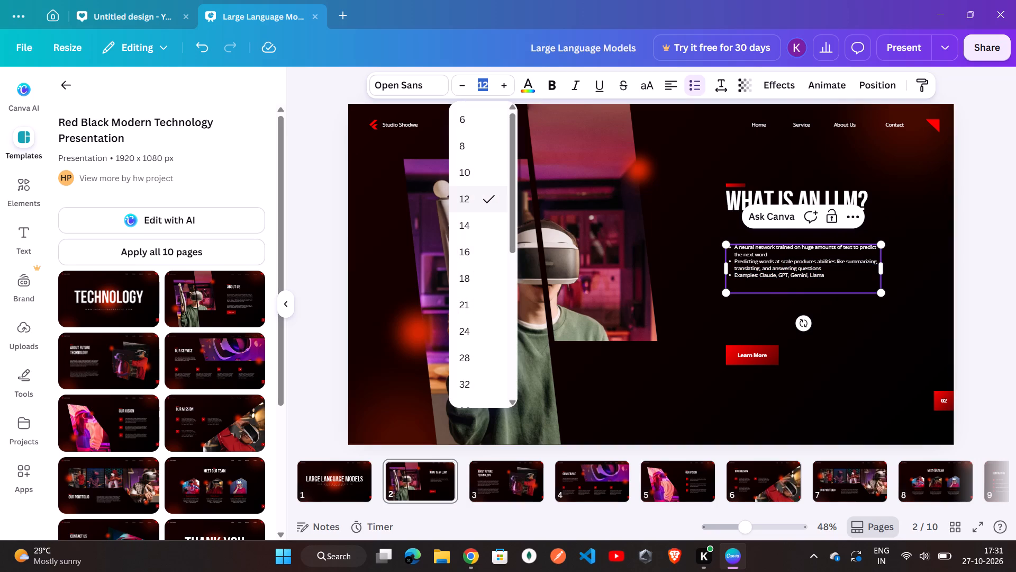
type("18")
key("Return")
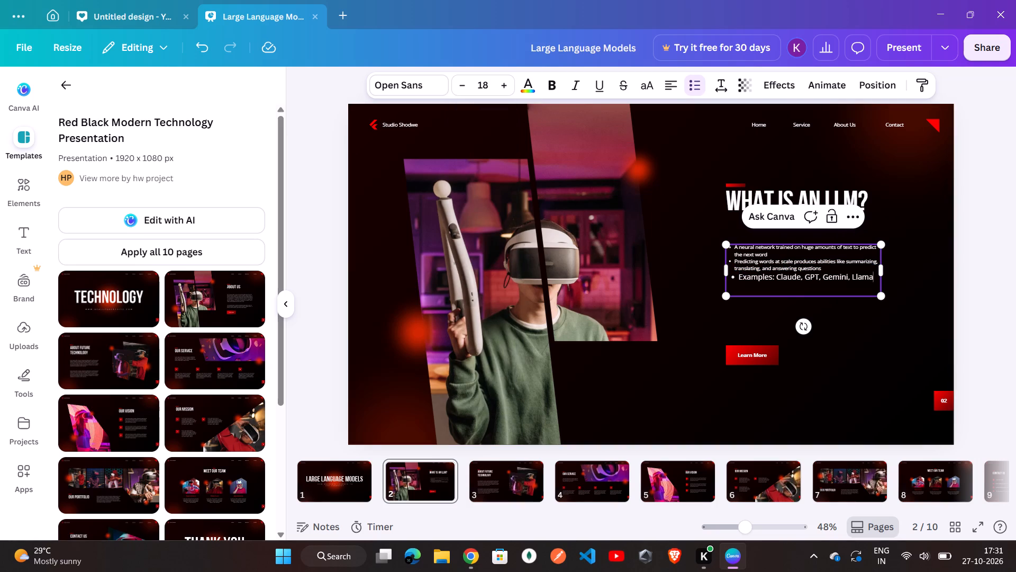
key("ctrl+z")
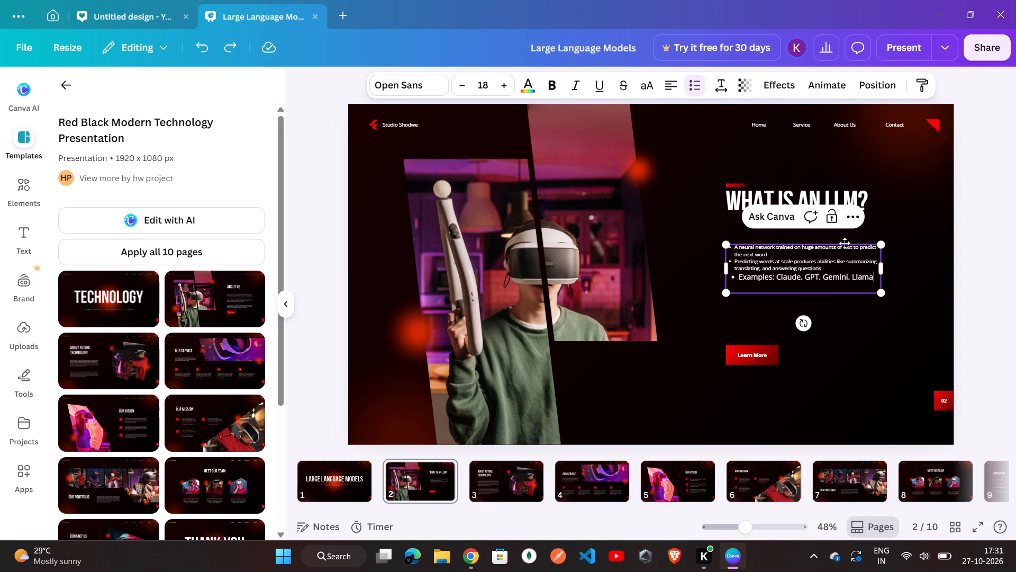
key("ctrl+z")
Select all three bullet points on page 2 and increase their font size to 19.
left_click(841, 276)
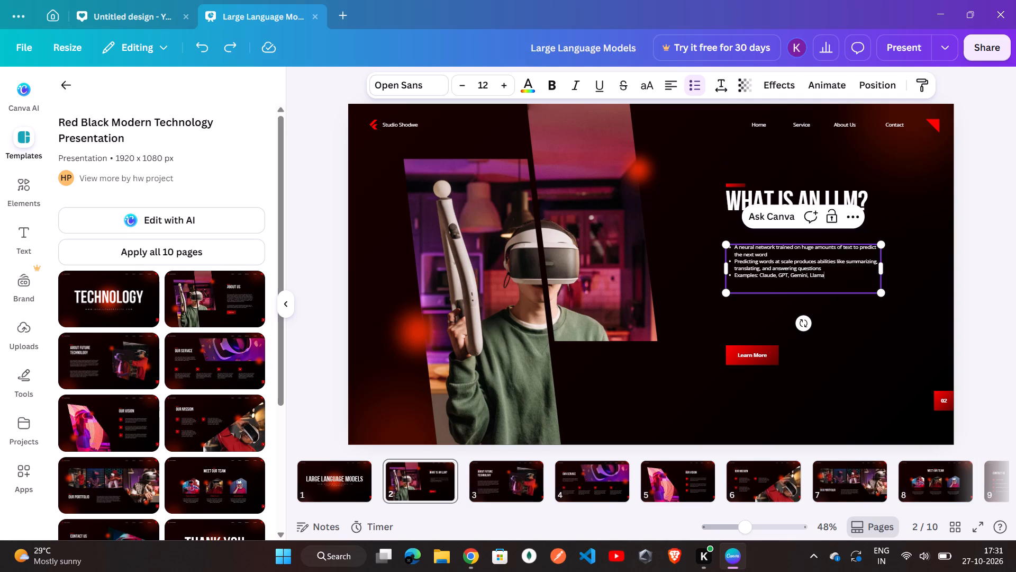
left_click_drag(841, 276, 726, 246)
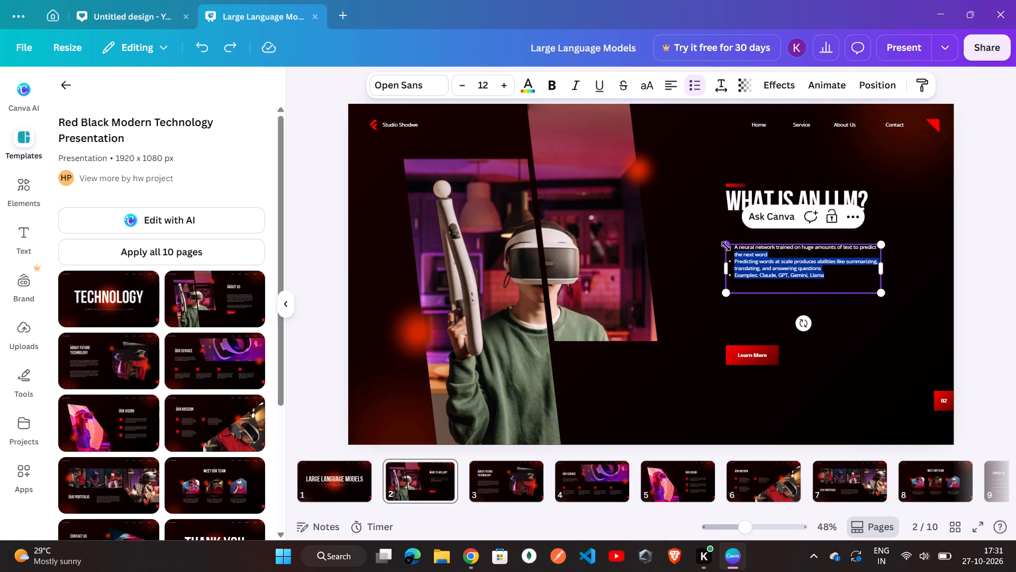
left_click_drag(726, 246, 738, 241)
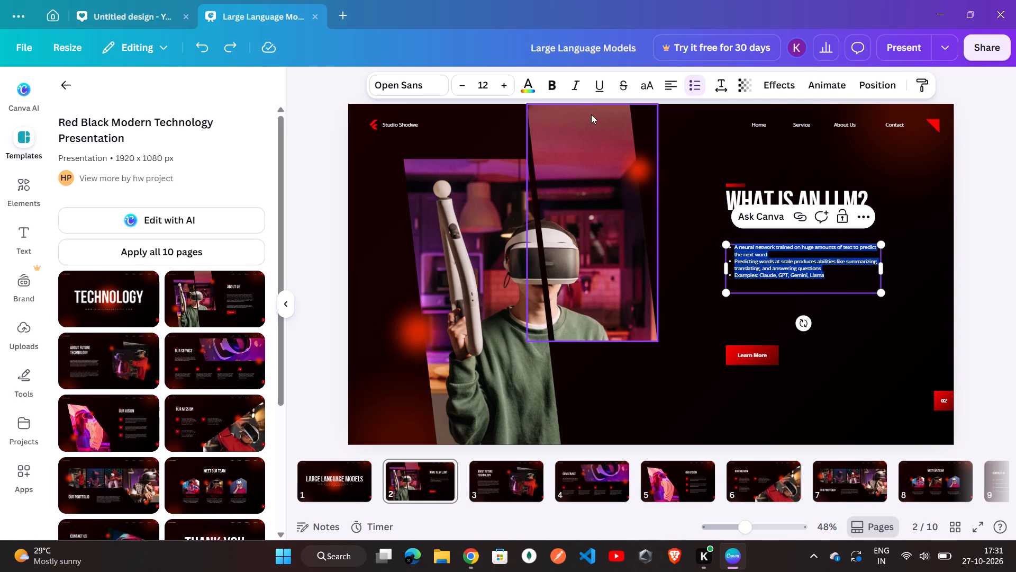
triple_click(504, 82)
triple_click(504, 82)
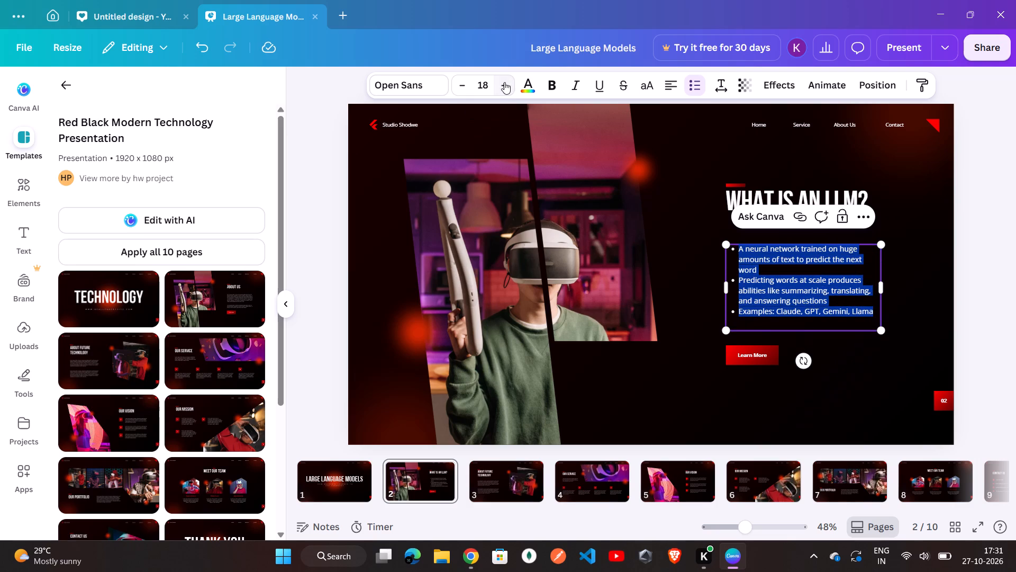
left_click(504, 82)
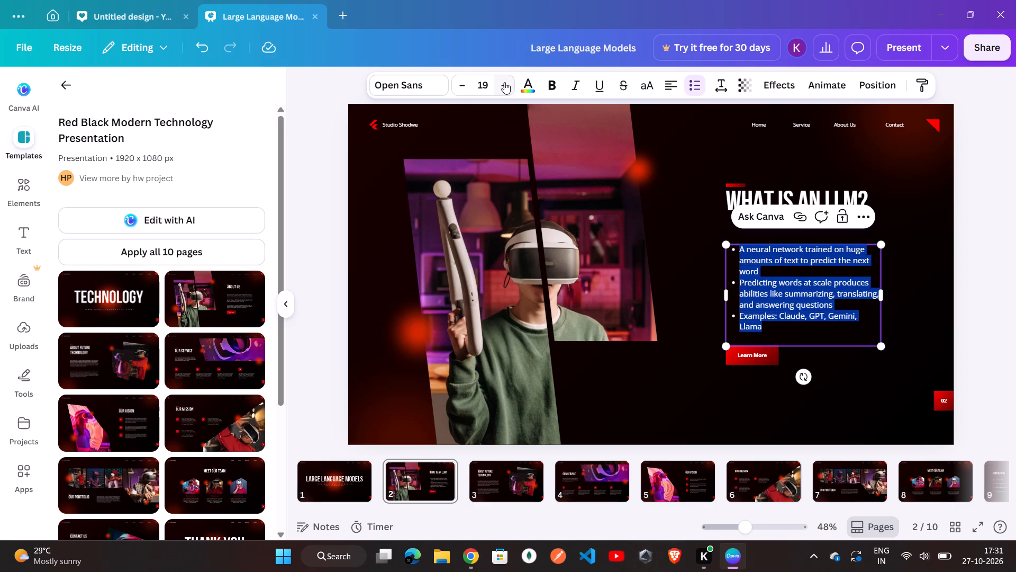
left_click(718, 335)
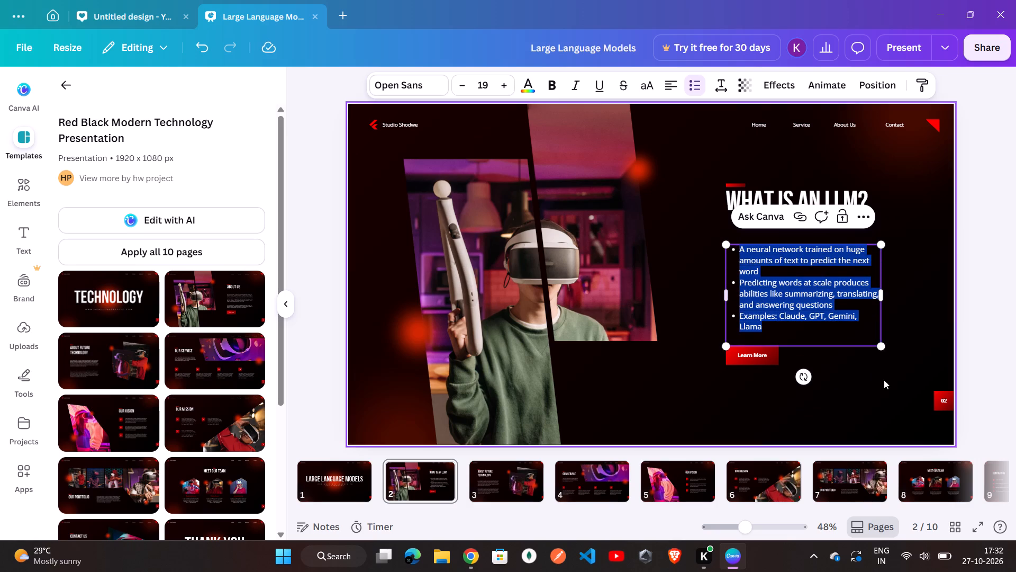
left_click(920, 317)
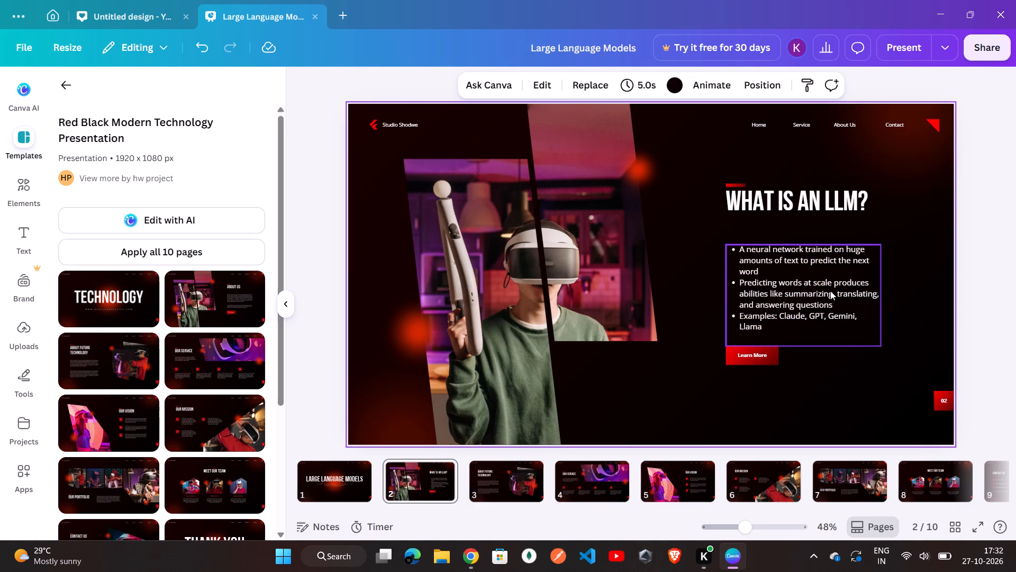
Move page 2's bullet text box slightly up so it clears the Learn More button.
left_click(830, 291)
left_click_drag(830, 291, 831, 282)
left_click(917, 296)
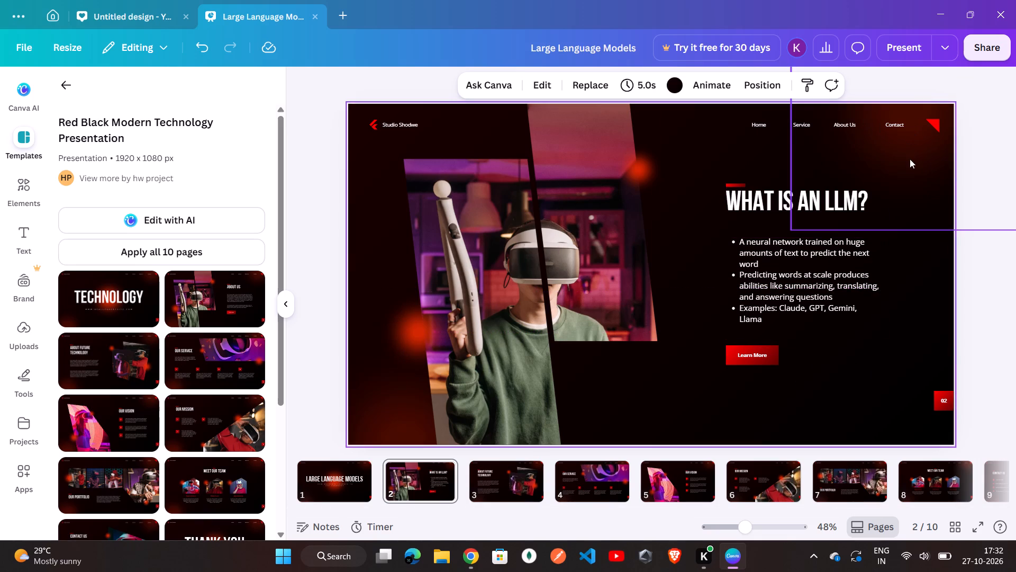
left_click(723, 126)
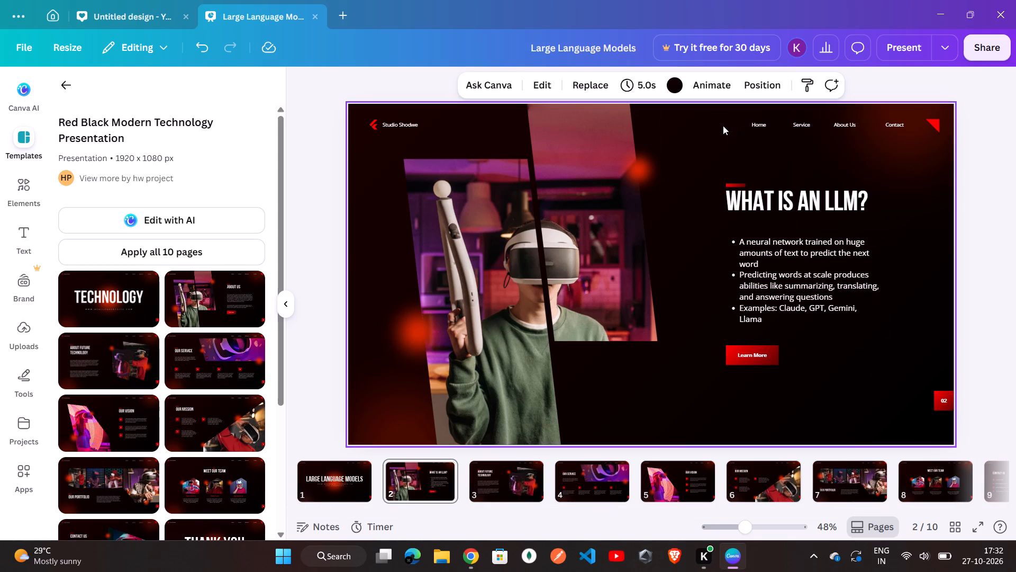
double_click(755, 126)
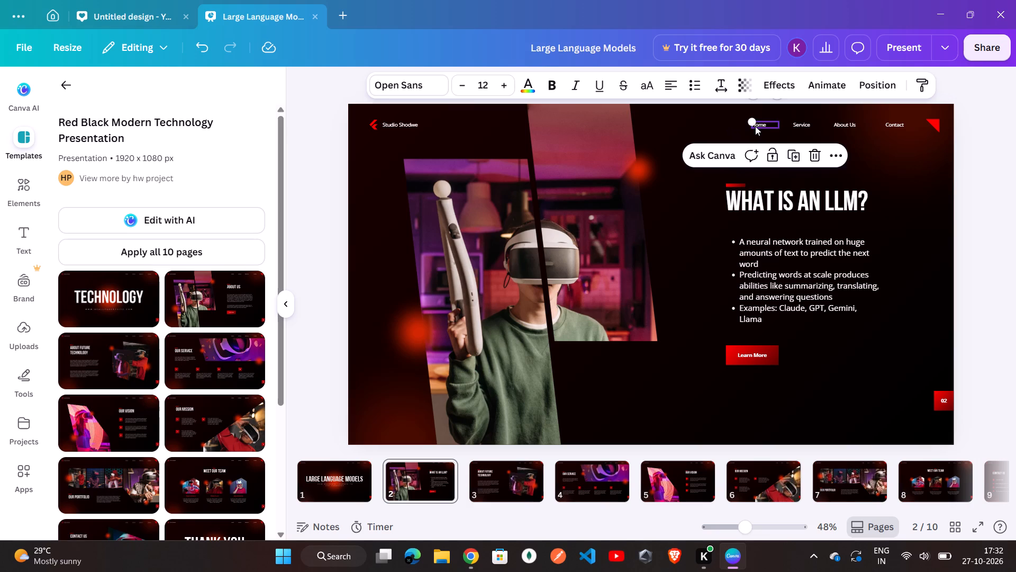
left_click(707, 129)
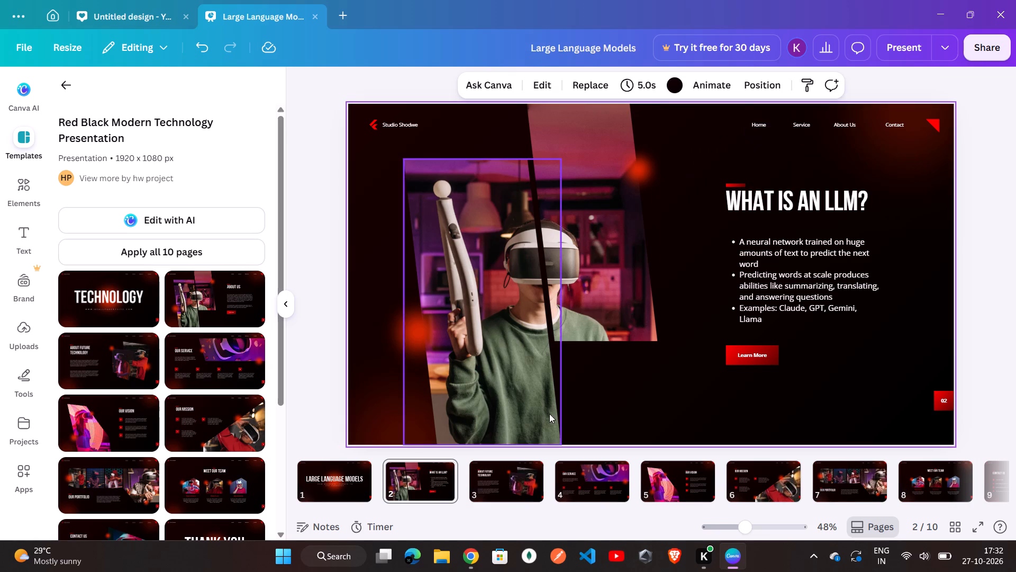
left_click(490, 485)
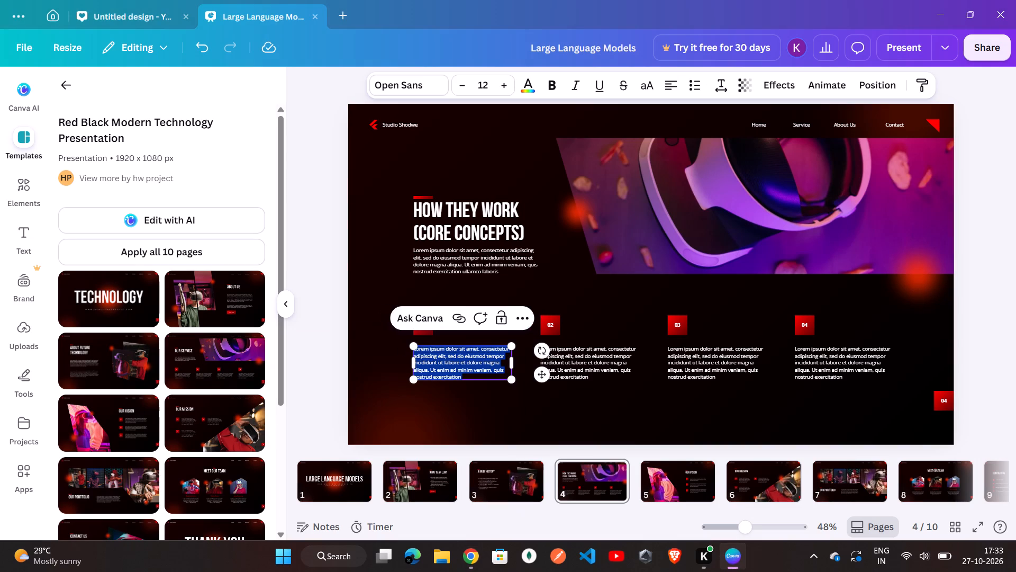
type("toke")
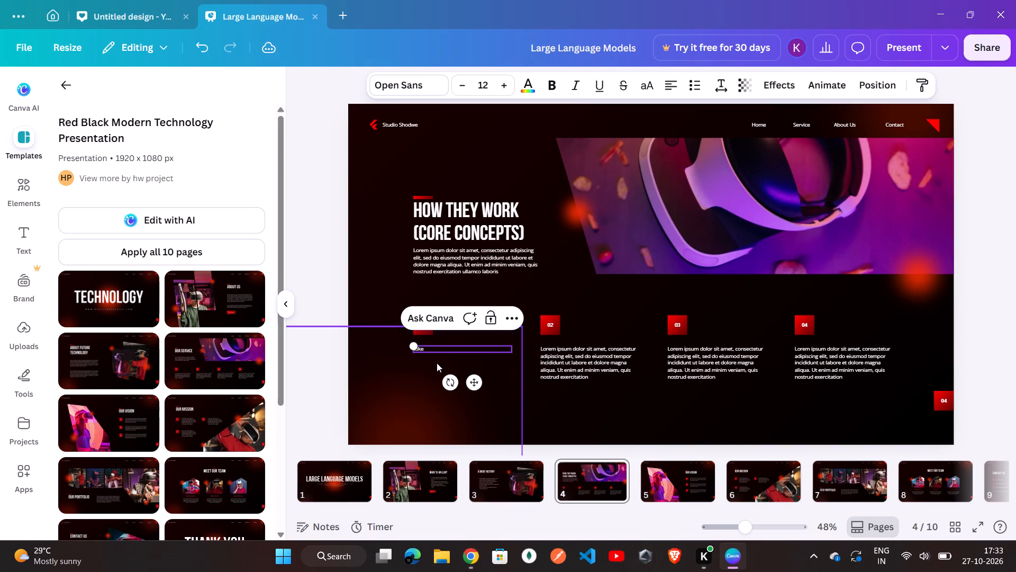
type("ns")
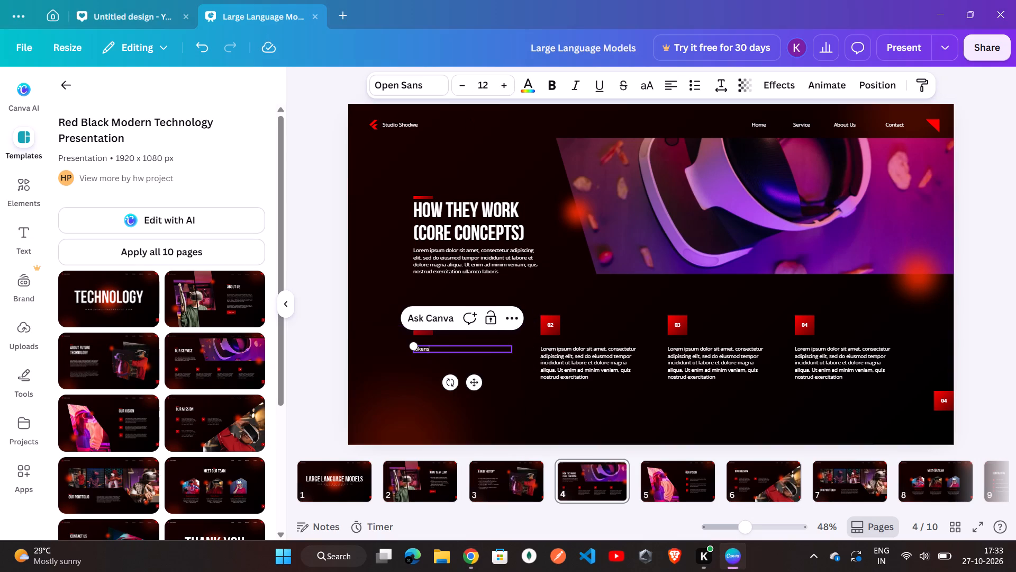
double_click(488, 87)
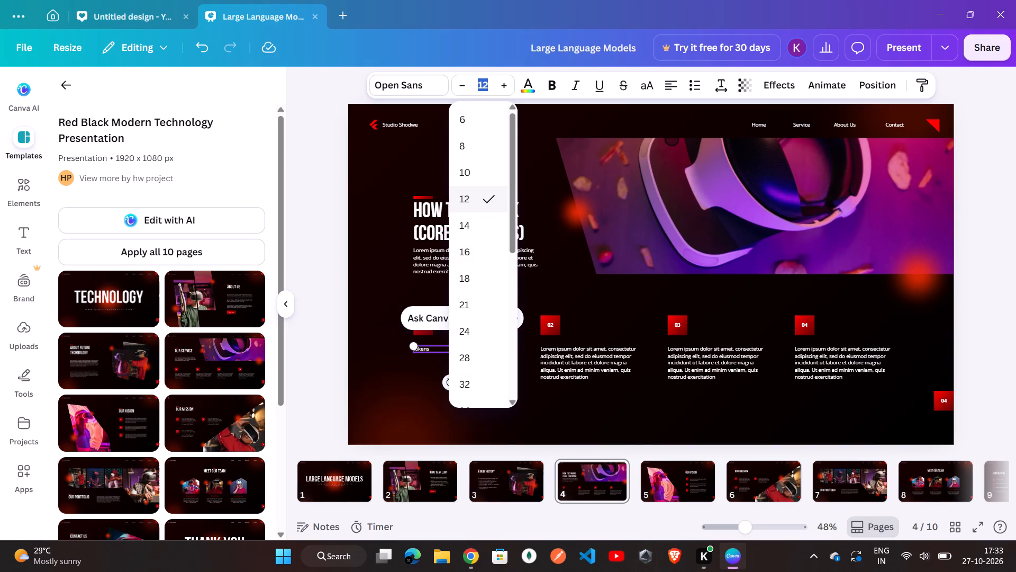
type("20")
key("Return")
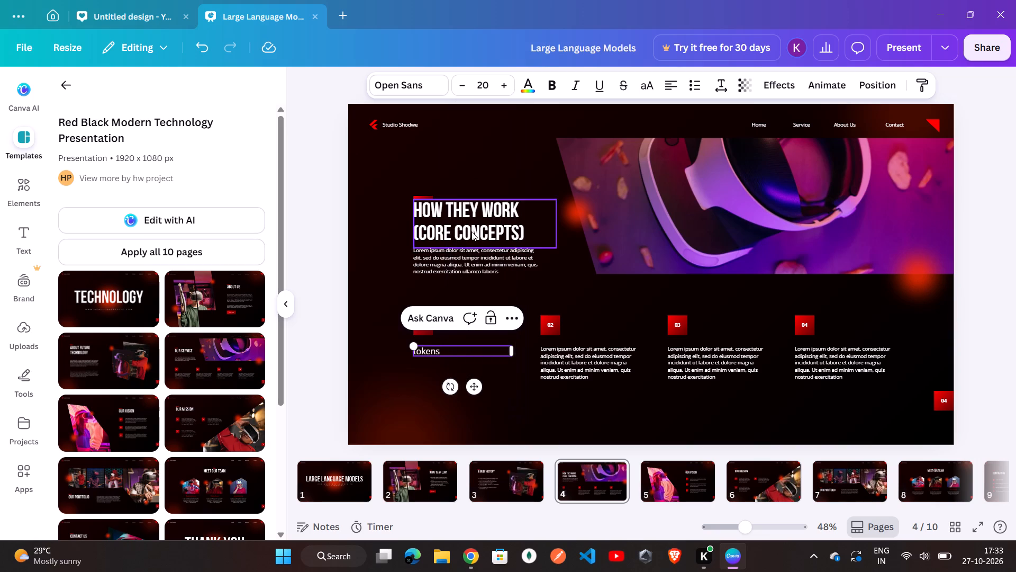
Replace the lorem ipsum under 02 on page 4 with "embedding" at font size 20.
double_click(588, 365)
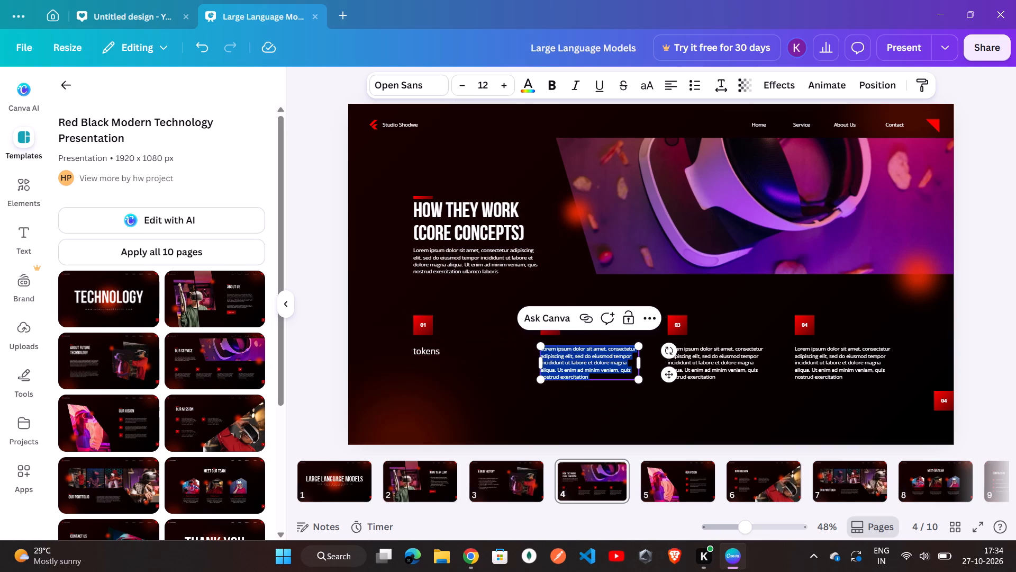
type("em")
type("bedding")
triple_click(504, 91)
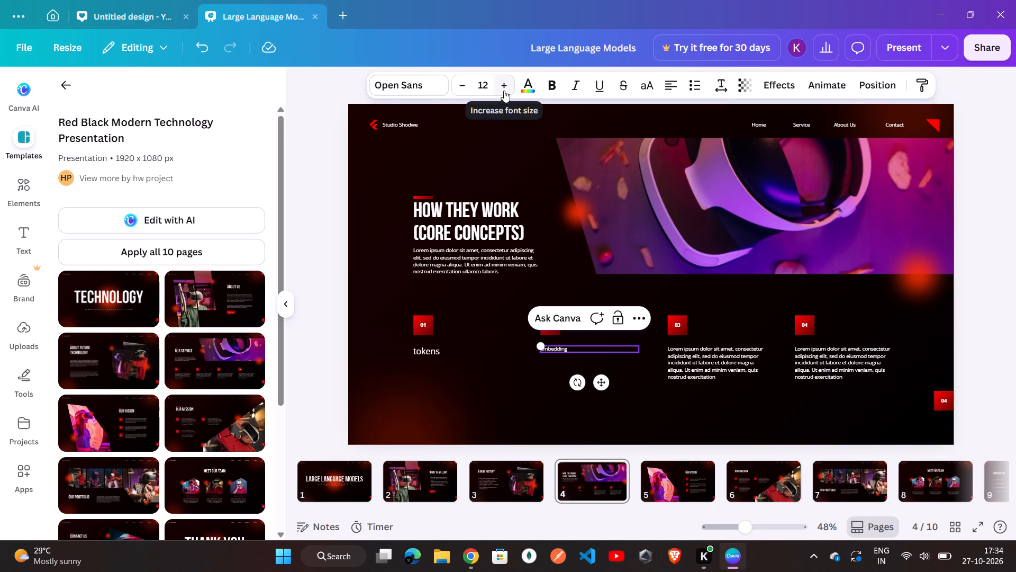
triple_click(504, 91)
triple_click(504, 91)
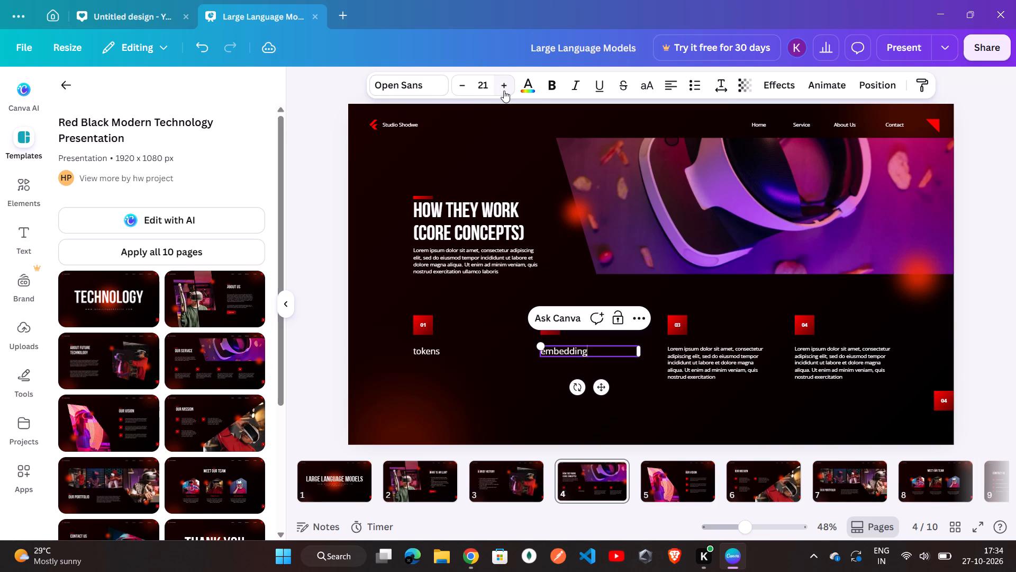
left_click(456, 88)
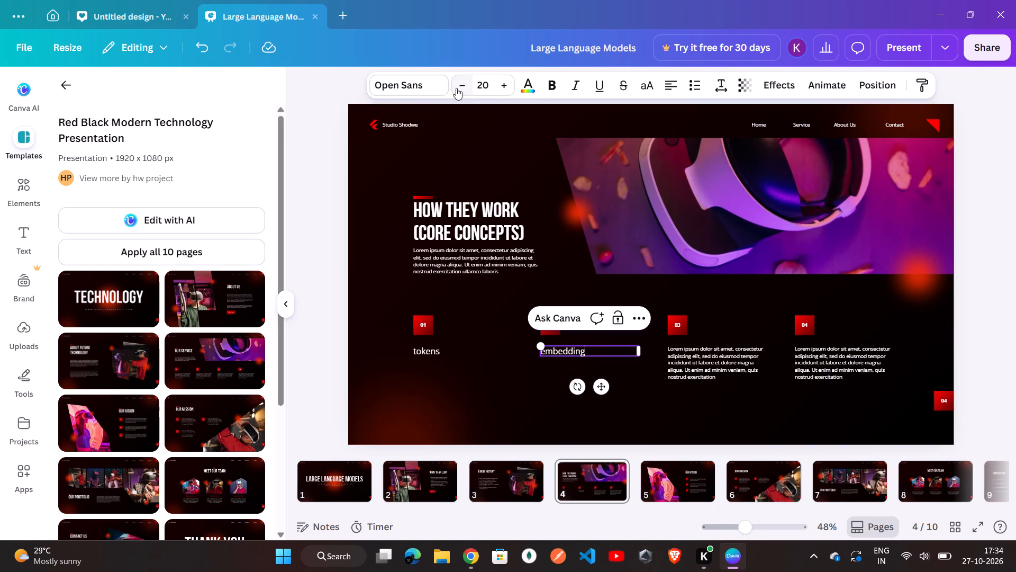
Replace the lorem ipsum under 03 on page 4 with "combinations" at font size 20.
triple_click(742, 368)
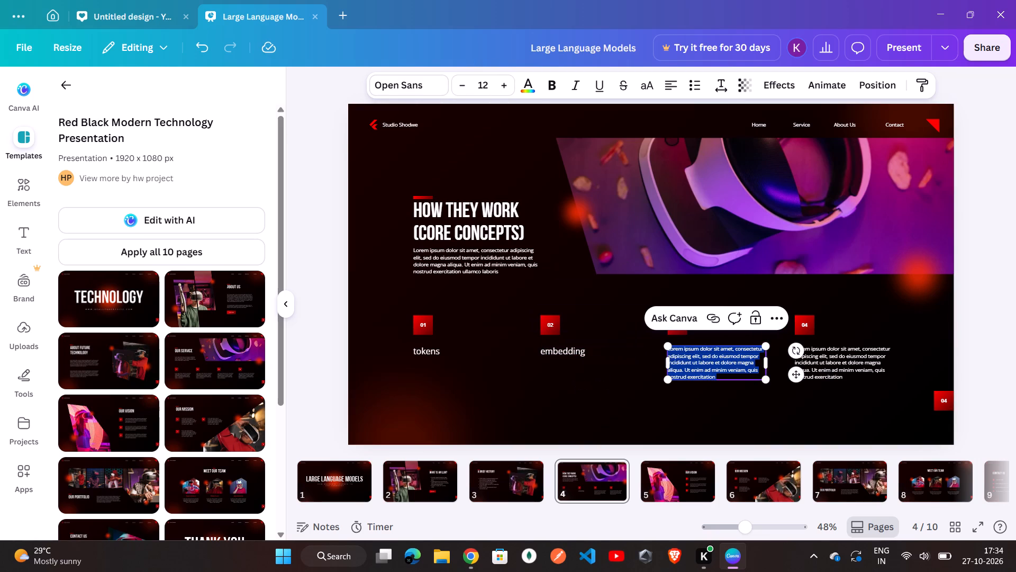
type("co")
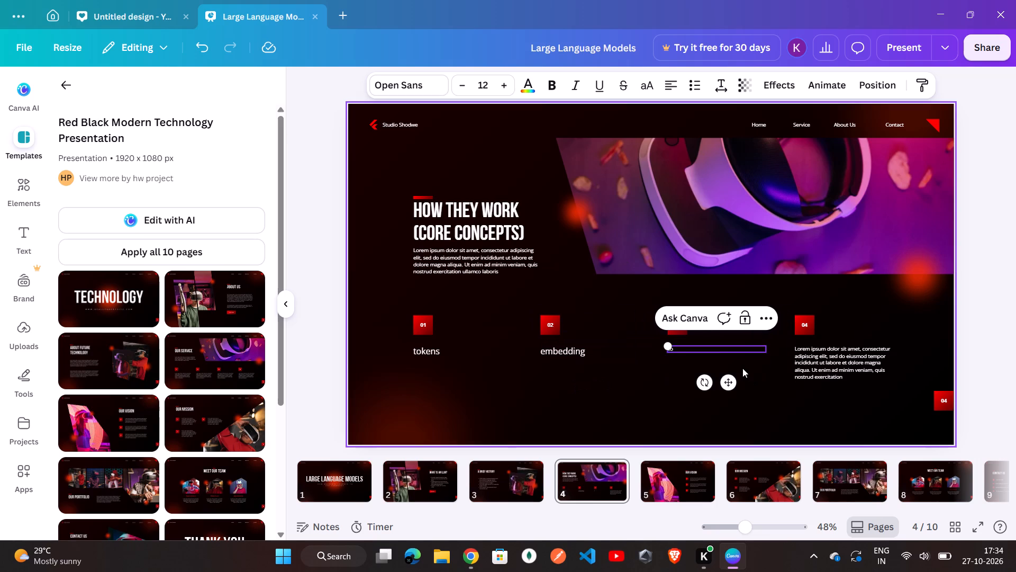
type("mbinations")
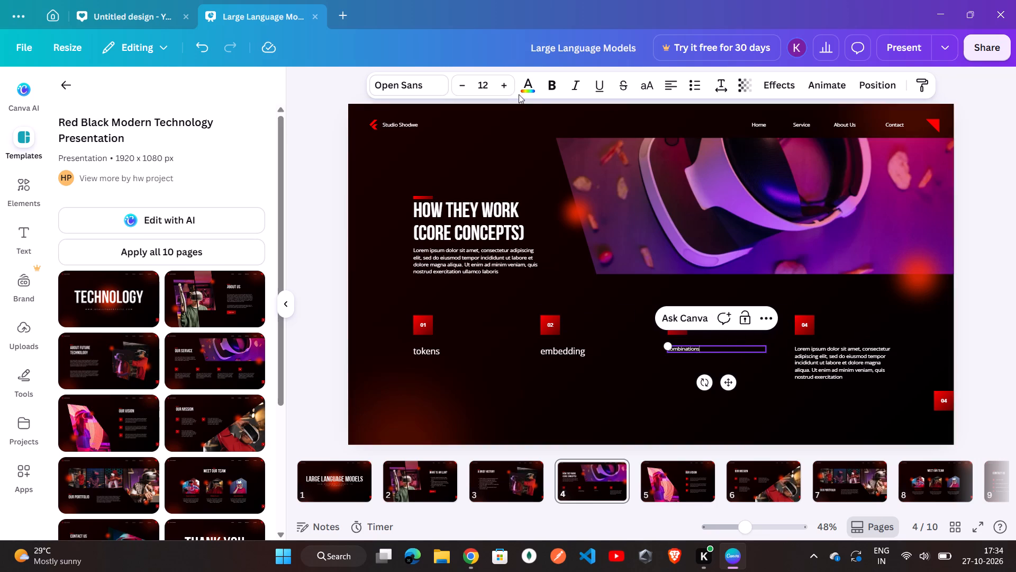
triple_click(502, 86)
left_click(502, 86)
triple_click(503, 85)
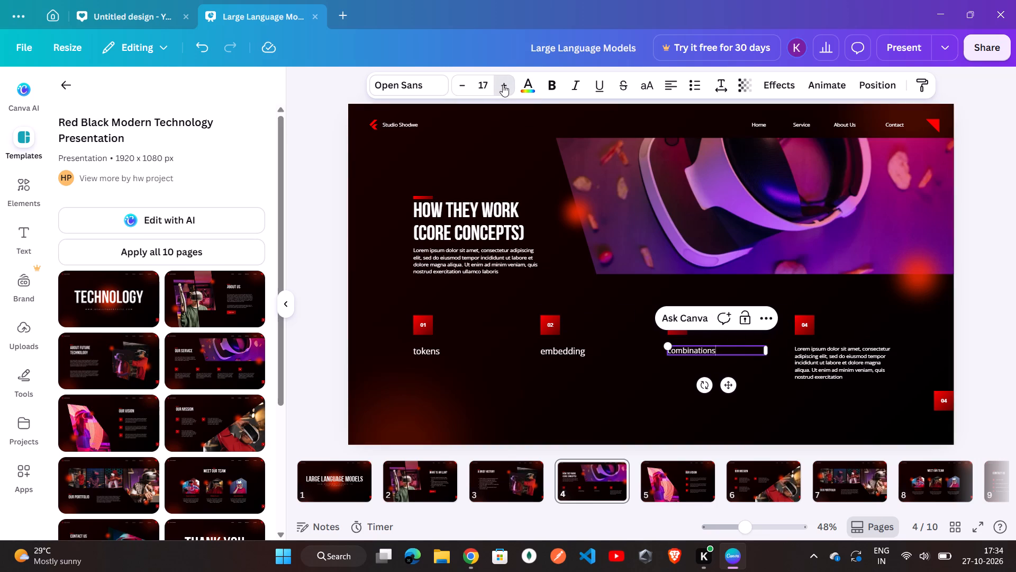
left_click(503, 85)
left_click(503, 85)
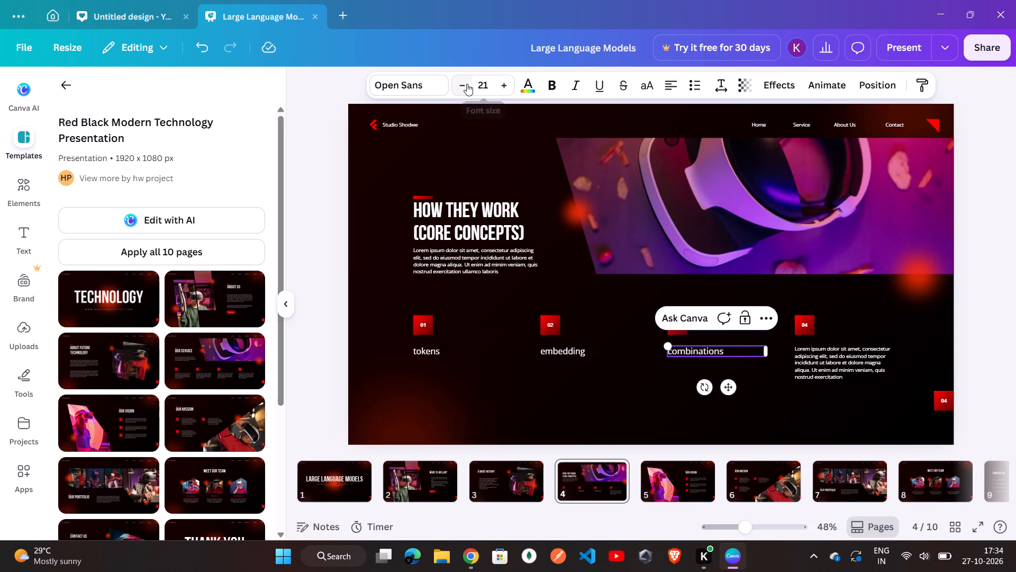
left_click(468, 84)
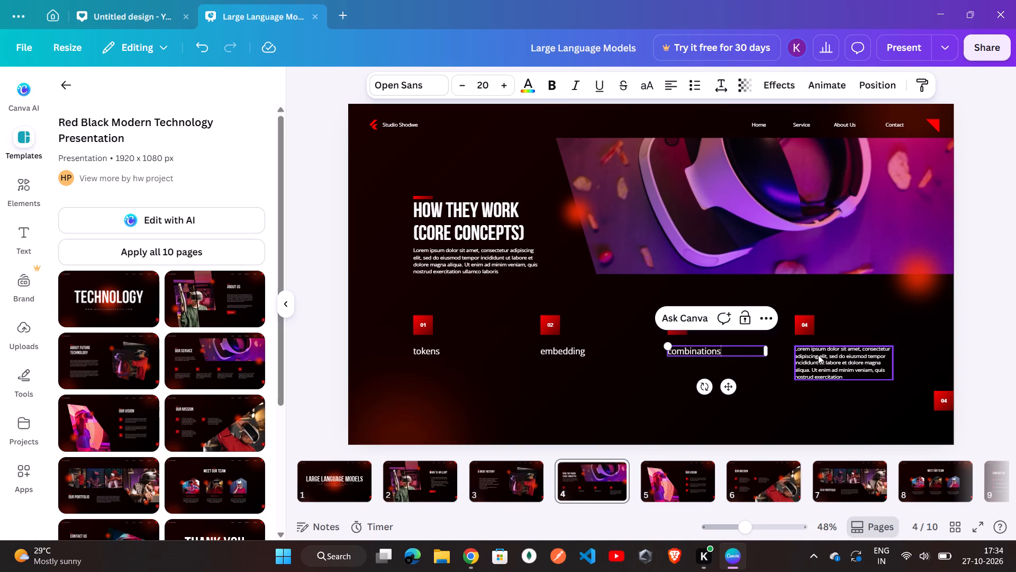
Replace the lorem ipsum under 04 on page 4 with "supervised and unsurpervised learning" at font size 20.
triple_click(818, 355)
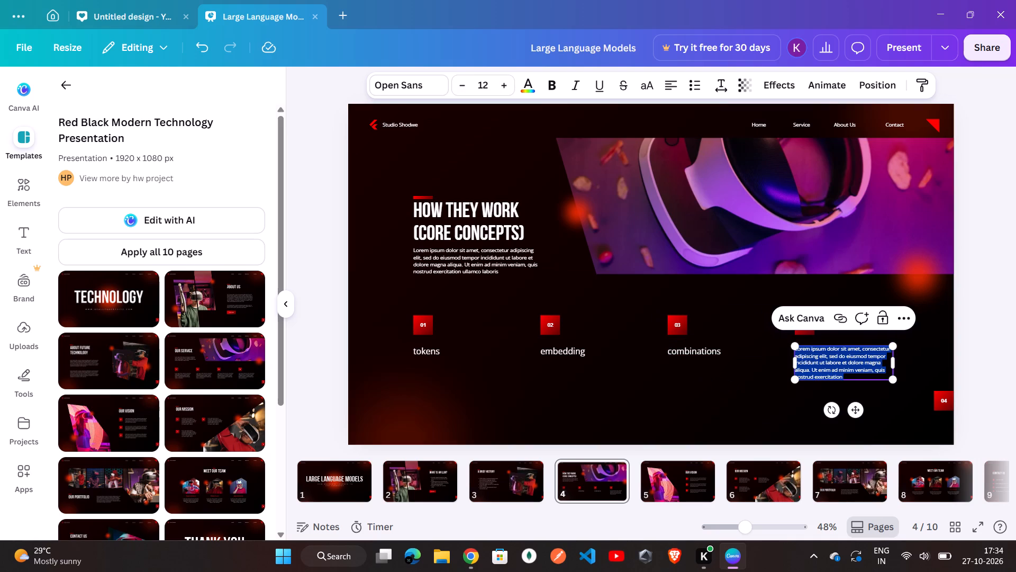
type("supervised and unsu")
key("r")
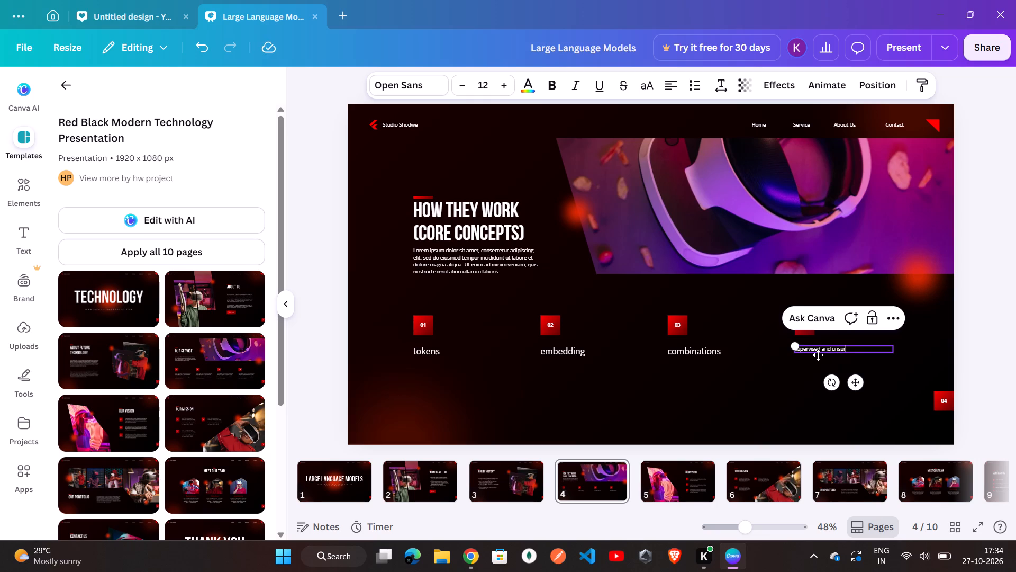
type("pervised learn")
type("ing")
triple_click(509, 88)
triple_click(509, 88)
left_click(509, 88)
left_click(509, 88)
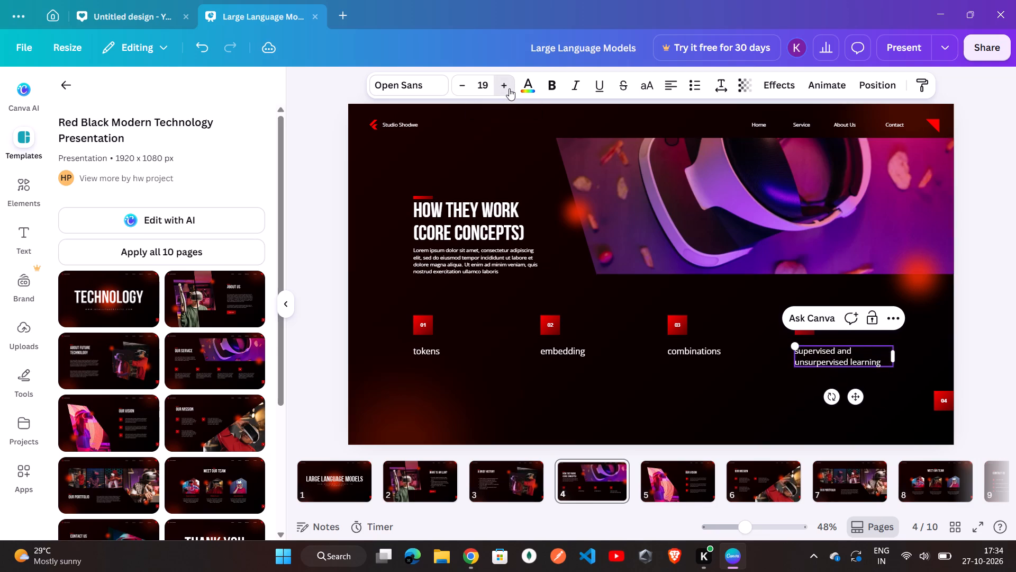
left_click(636, 476)
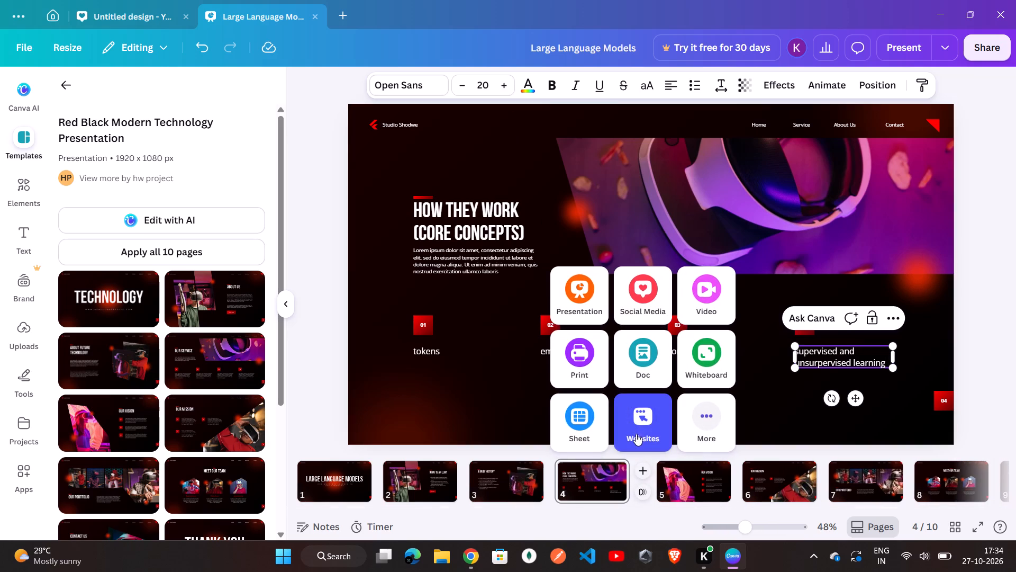
left_click(526, 409)
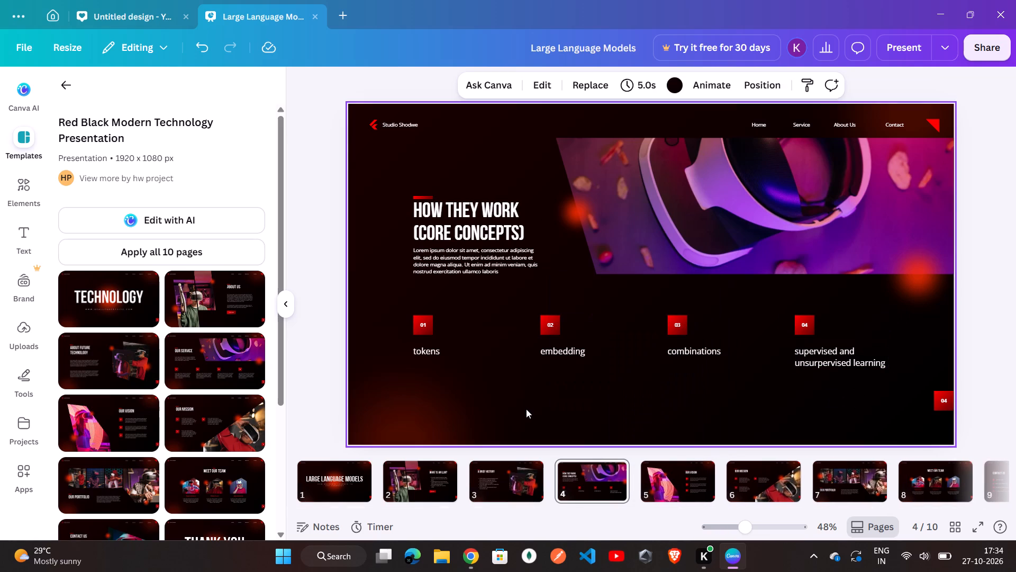
left_click(659, 479)
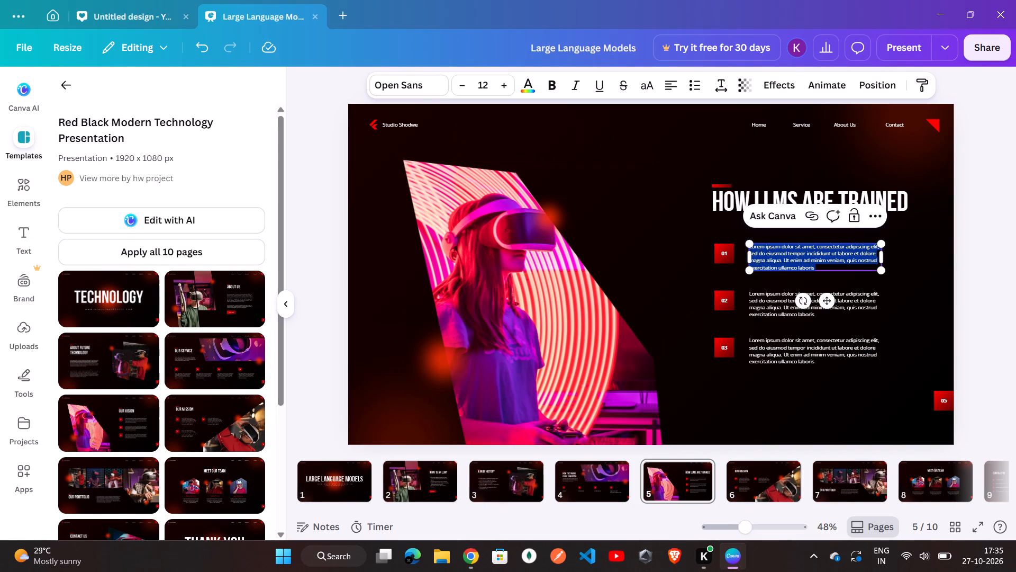
left_click(490, 86)
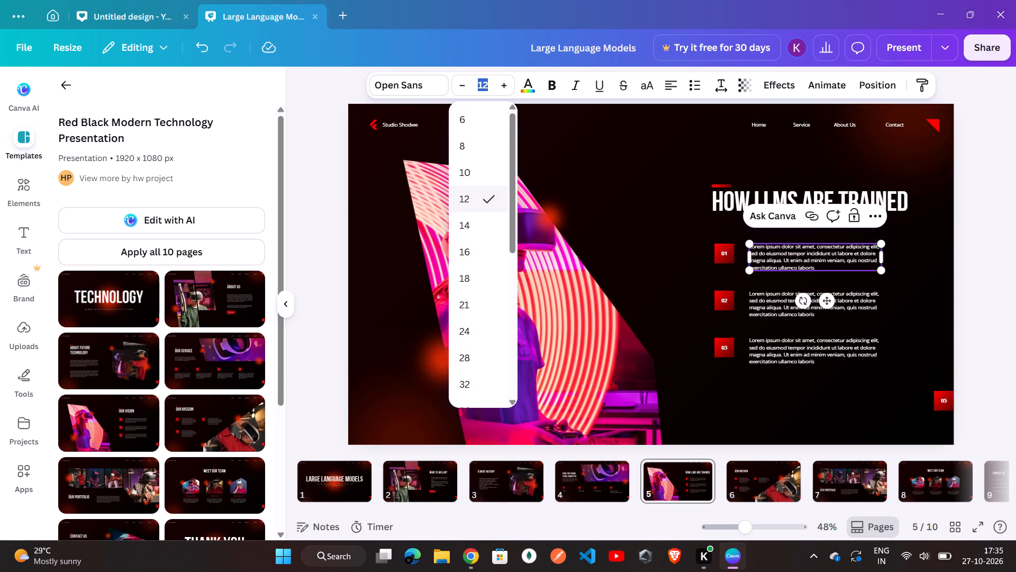
type("20")
key("Return")
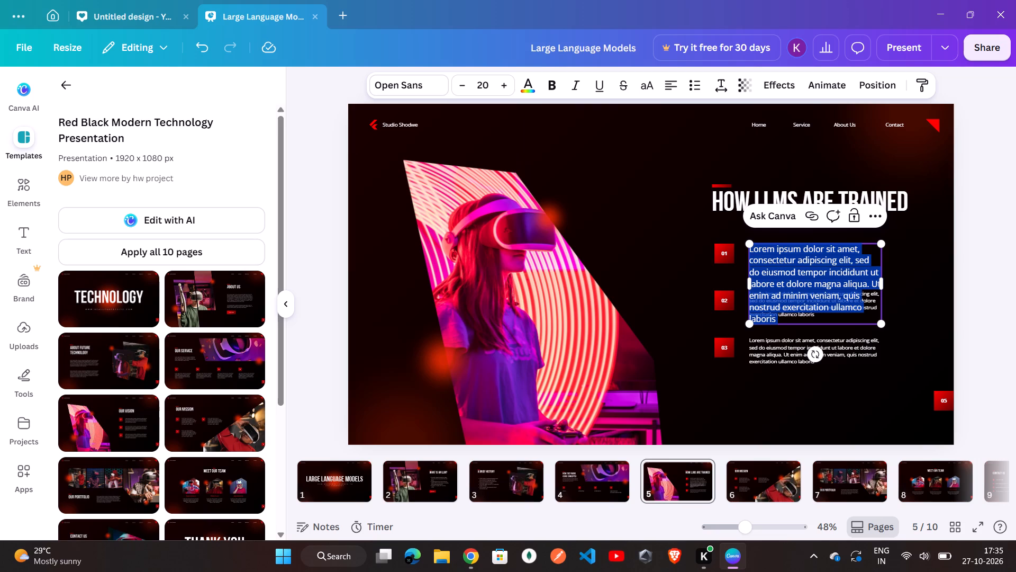
Replace the lorem ipsum beside 01 on page 5 with "PreTraining from a large dataset".
type("pre")
key("BackSpace")
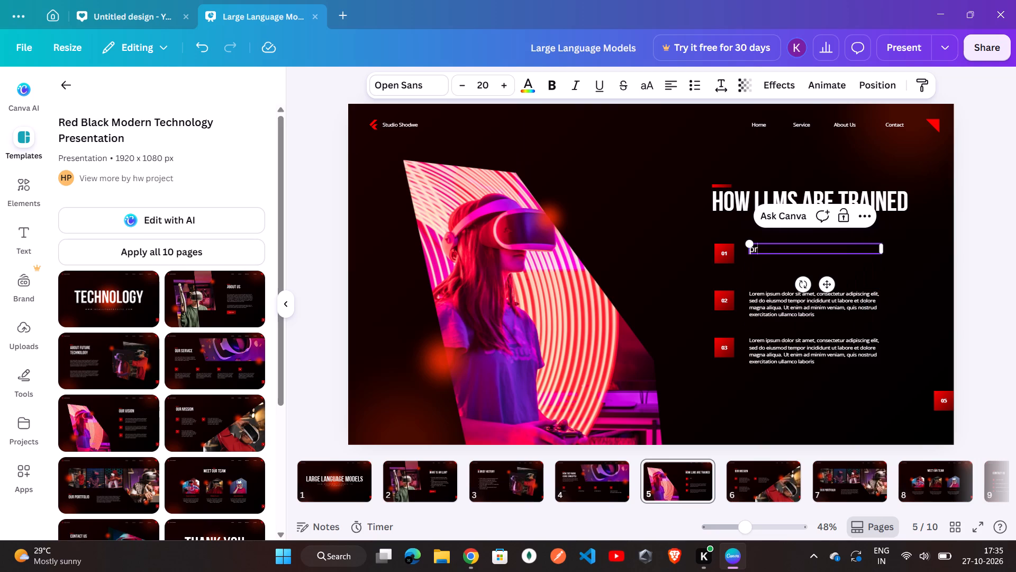
key("BackSpace")
key("BackSpace")
type("Pre")
type("Tra")
type("ining")
key("space")
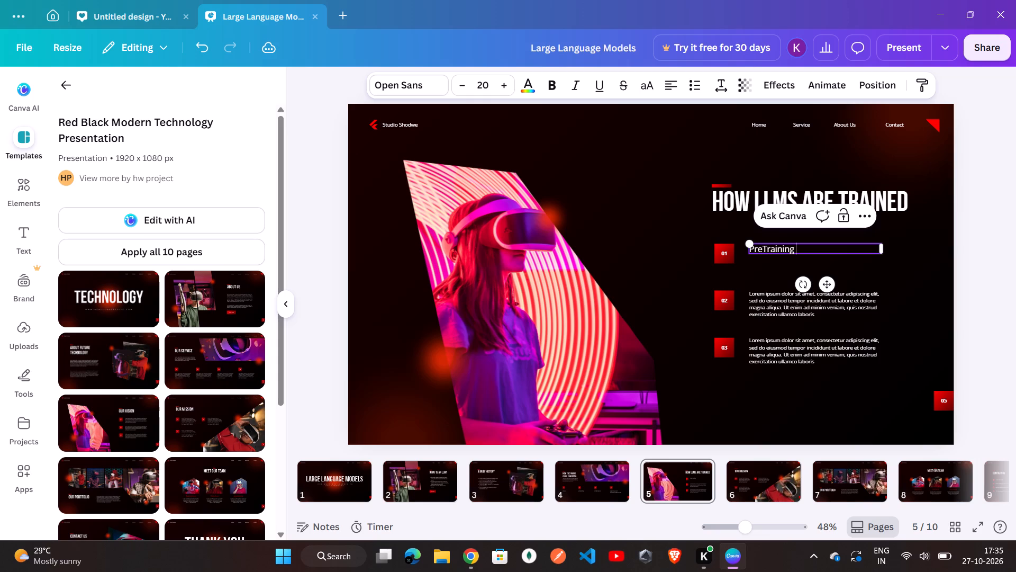
type("from a large data")
key("space")
key("BackSpace")
type("set")
key("space")
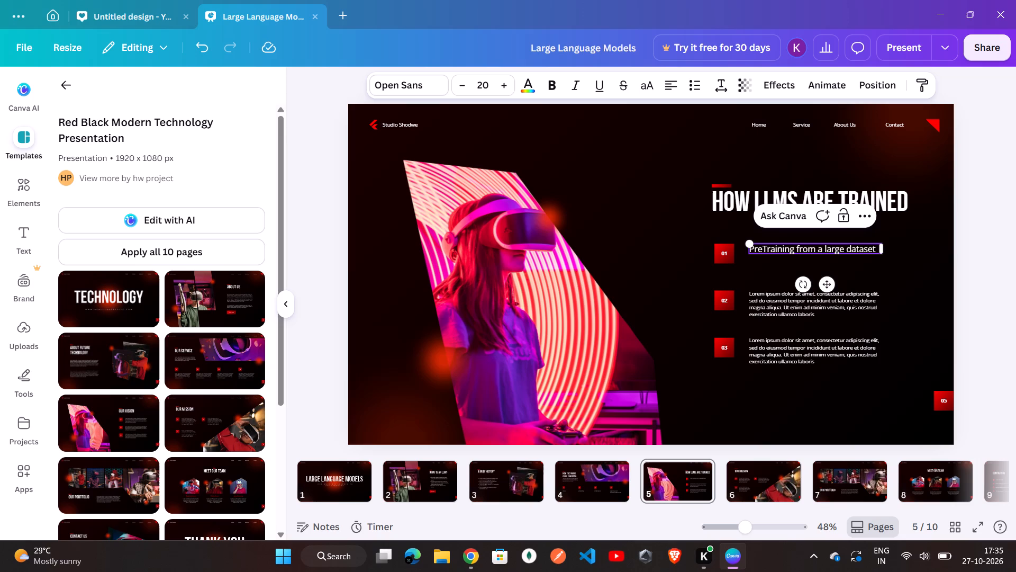
Continue the 01 text with "from which a machine learn itself using a past data".
key("w")
key("BackSpace")
type("fro,")
key("BackSpace")
key("BackSpace")
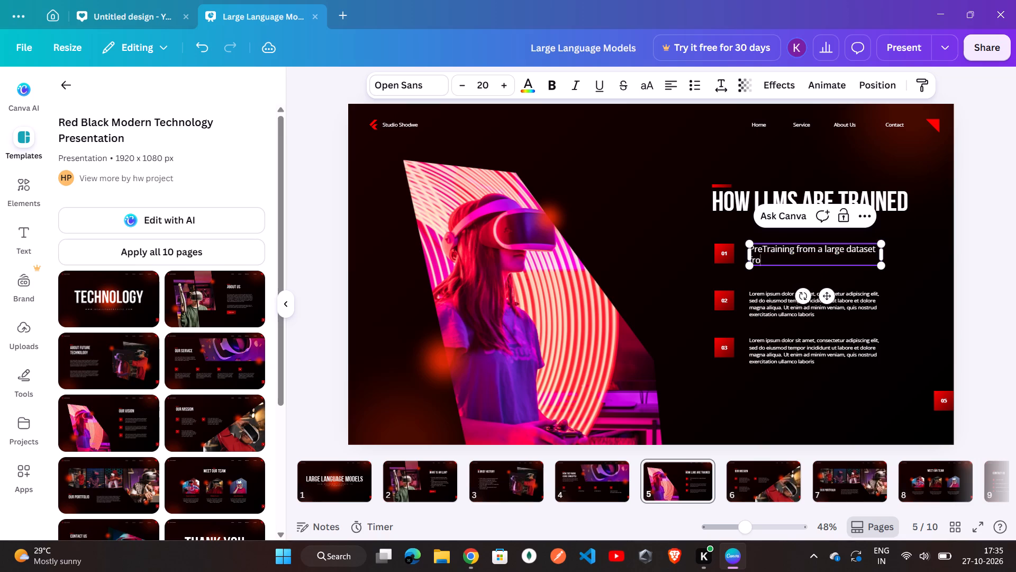
key("BackSpace")
type("fro")
type("m which a machine learn itself")
key("space")
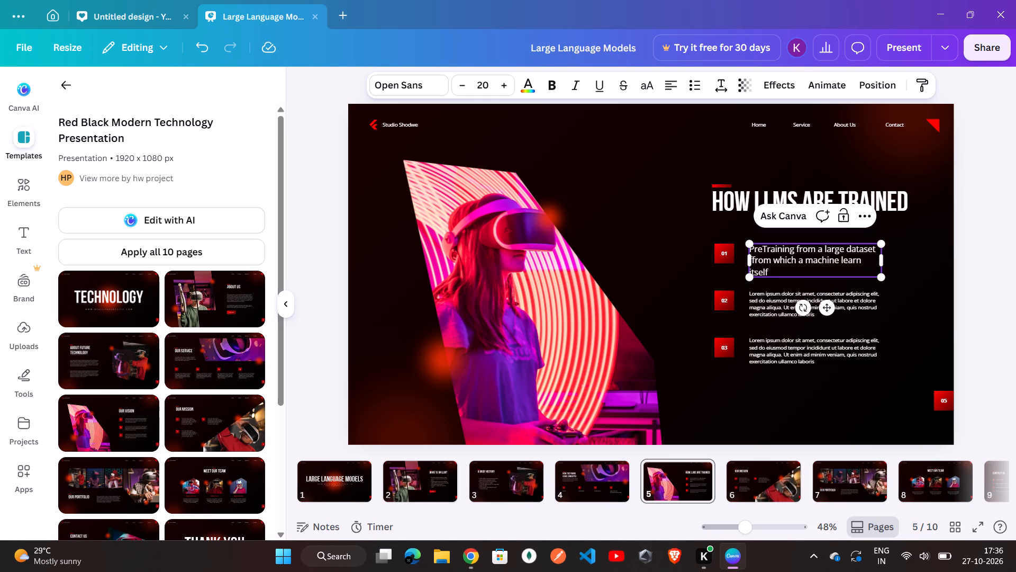
type("using a past")
key("space")
type("data")
key("space")
Finish the 01 text with "also known as supervised learning".
type("also k")
type("niw")
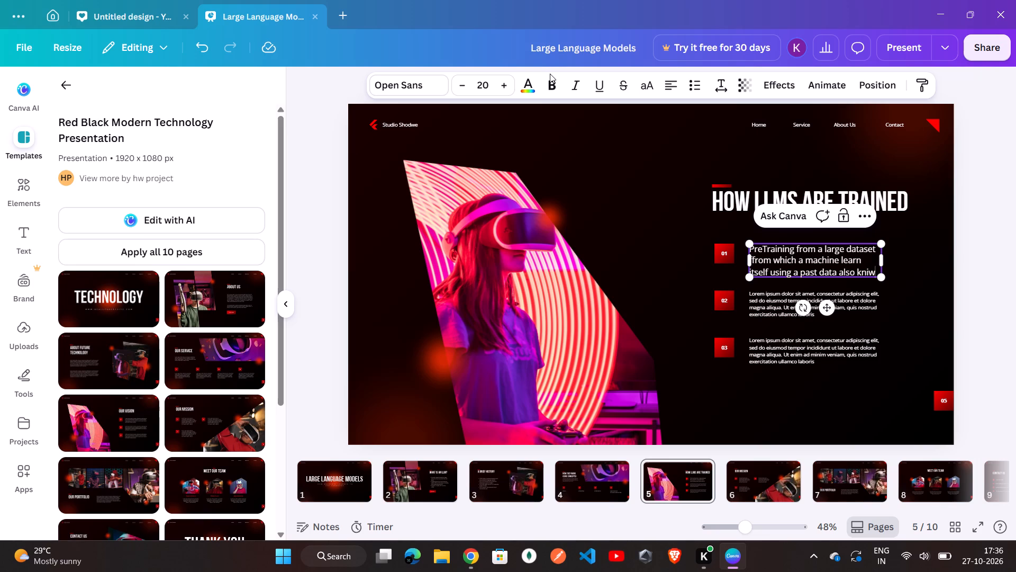
key("BackSpace")
key("BackSpace")
type("own ad")
key("space")
key("BackSpace")
key("BackSpace")
type("s s")
type("upervie")
key("BackSpace")
type("sed")
key("space")
type("learni")
type("ng")
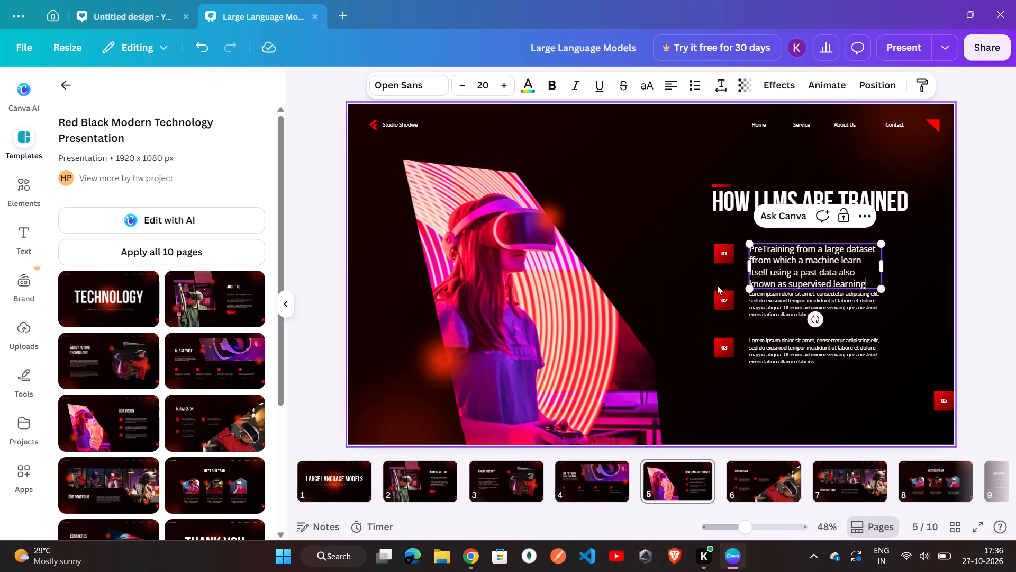
Replace the lorem ipsum beside 02 on page 5 with the opening letters "un" at font size 20.
triple_click(779, 307)
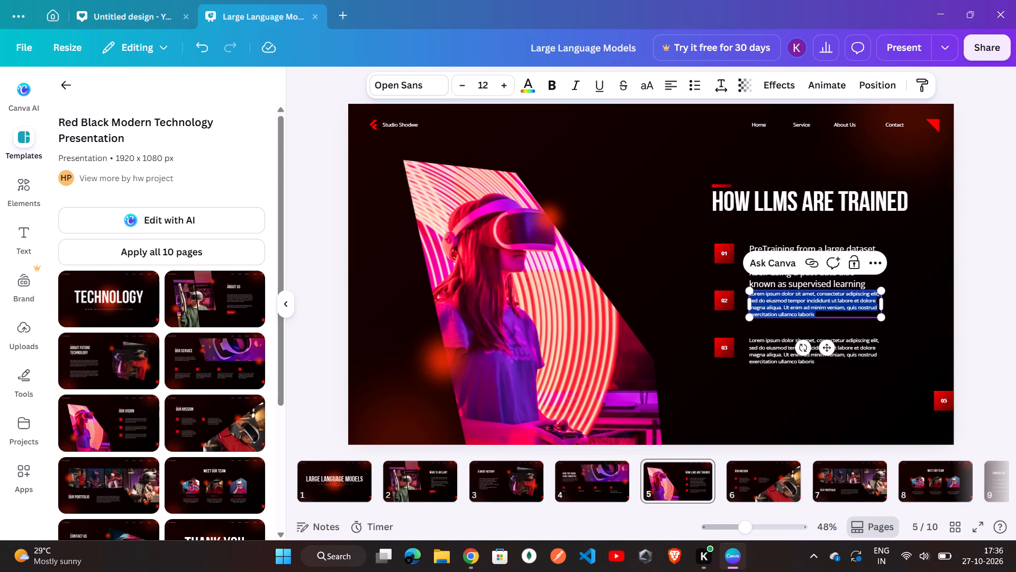
key("BackSpace")
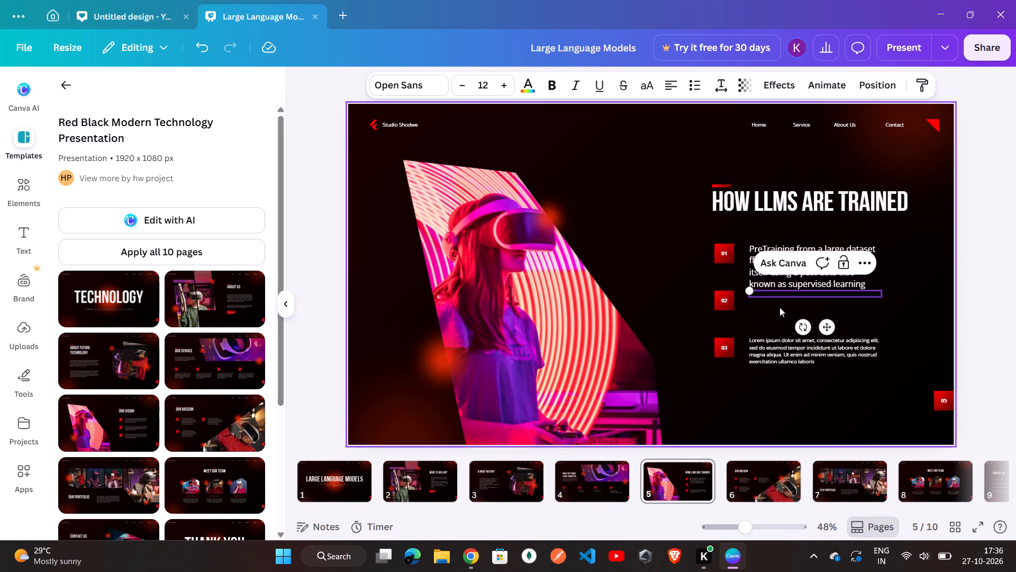
type("un")
double_click(486, 86)
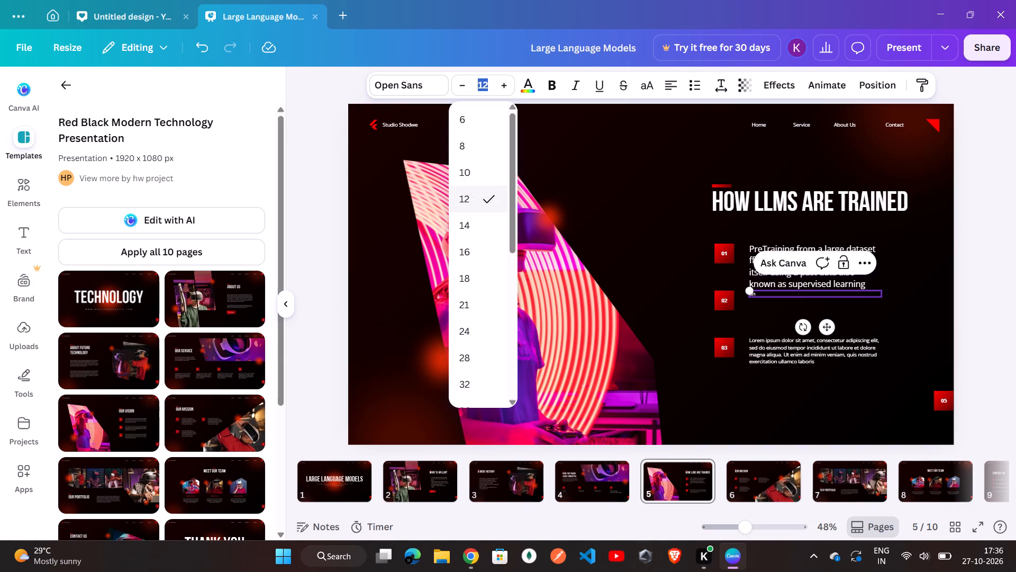
type("20")
key("Return")
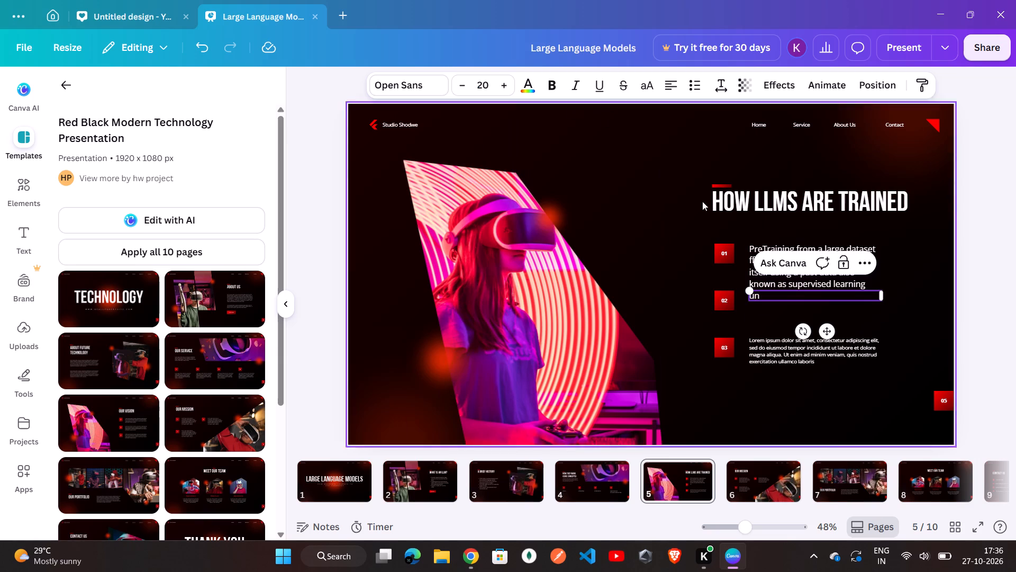
Move the 01 text box on page 5 slightly upward to leave a gap above the 02 text.
left_click(755, 252)
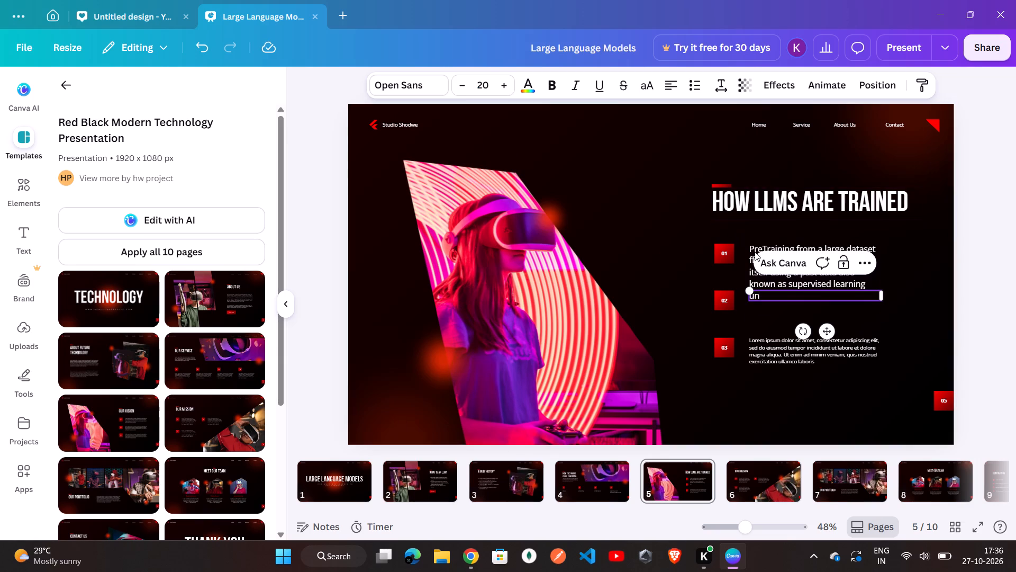
left_click(792, 286)
left_click_drag(821, 280, 820, 278)
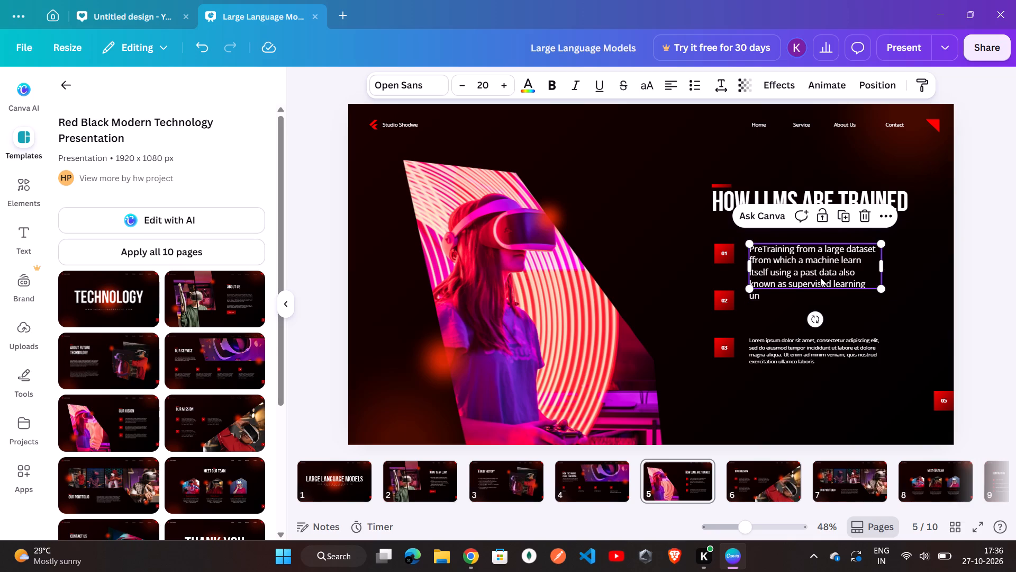
left_click_drag(820, 278, 820, 275)
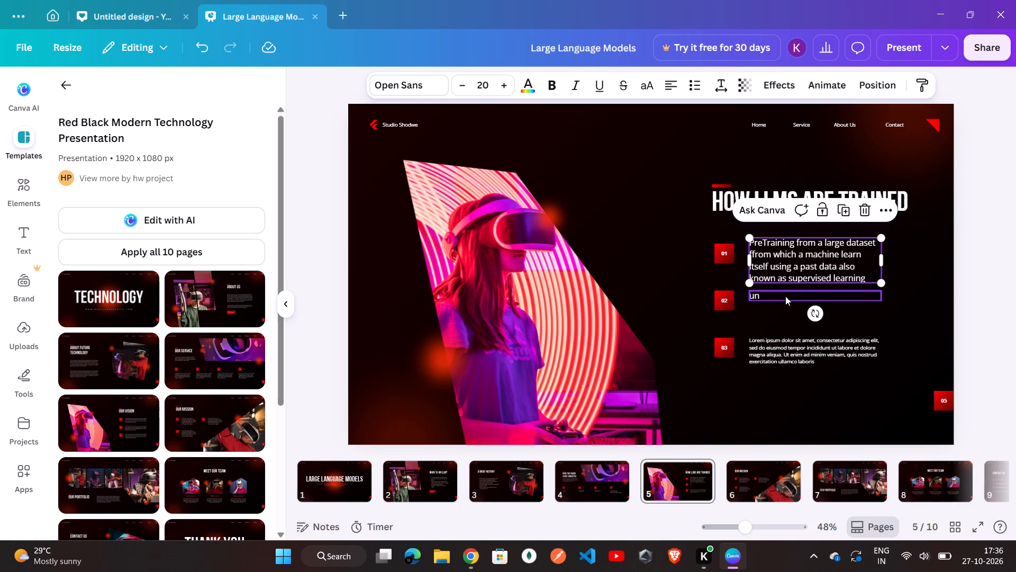
Complete the opening "un" of the 02 text on page 5 as "unsupervised learning".
left_click(785, 296)
left_click(768, 294)
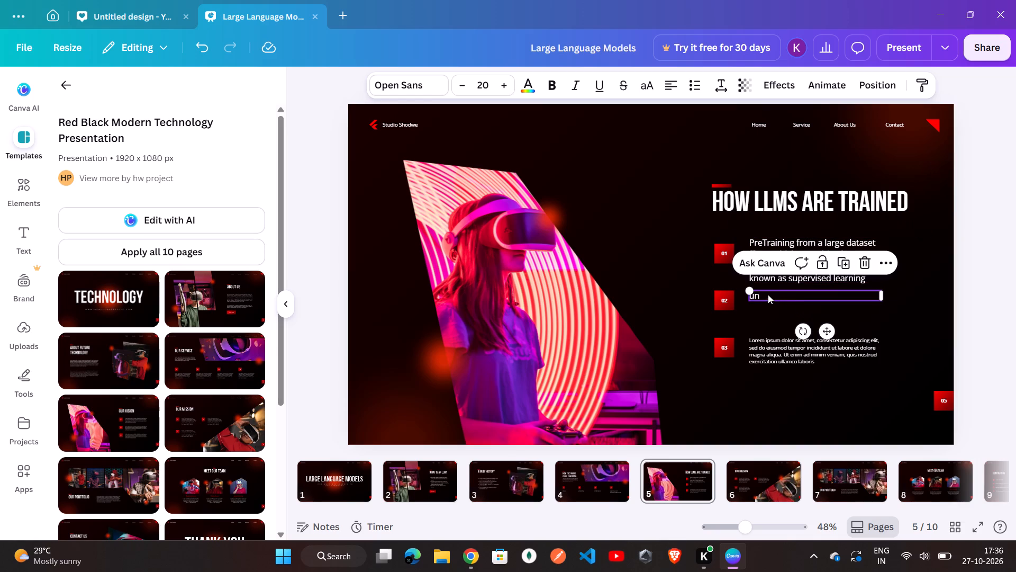
type("sur")
key("p")
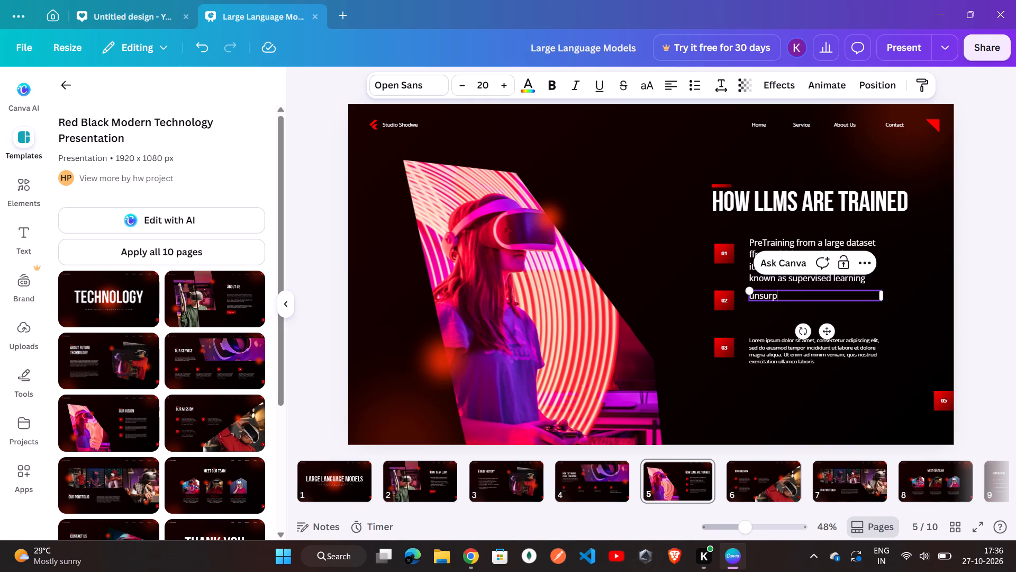
key("i")
key("BackSpace")
key("BackSpace")
key("BackSpace")
type("pervised learning")
key("space")
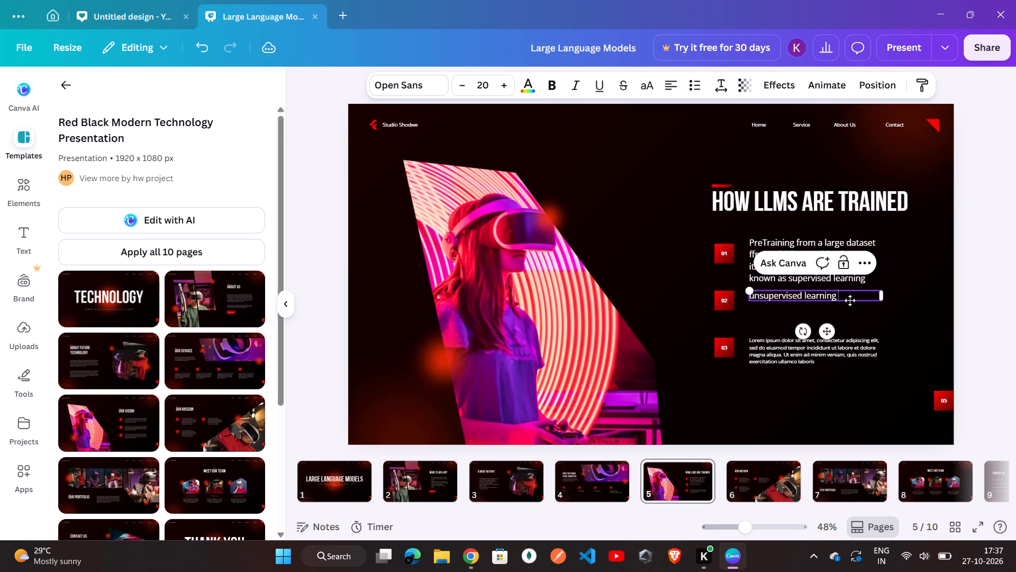
Continue the 02 text on page 5 with "where a model and".
type("whwere")
key("BackSpace")
key("BackSpace")
key("BackSpace")
key("BackSpace")
type("ere a moel")
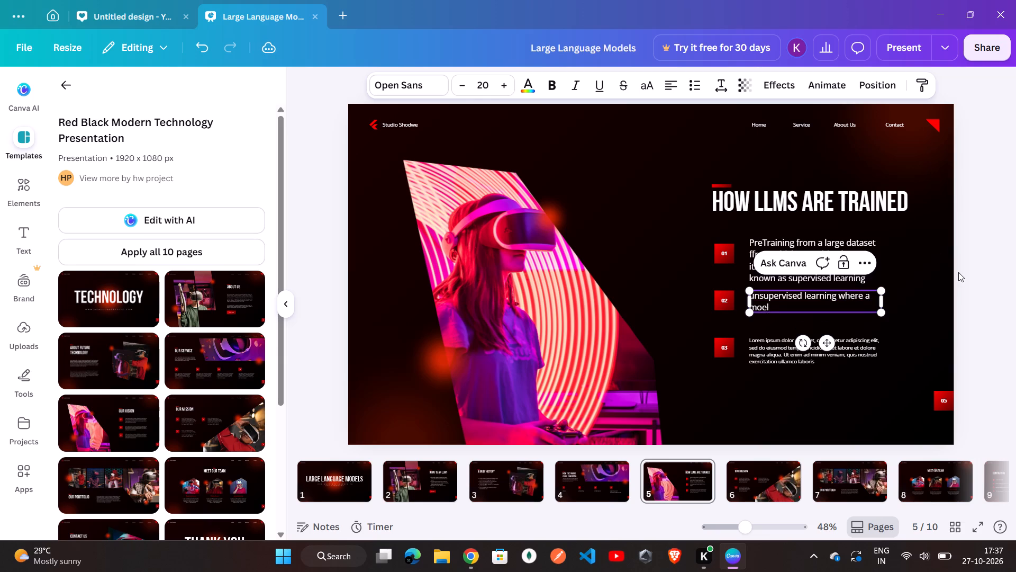
key("BackSpace")
key("BackSpace")
type("dell a")
key("BackSpace")
key("BackSpace")
key("BackSpace")
key("space")
type("and")
Continue the 02 text with "ai agent learn from a data which is not lable".
key("space")
type("ai agent")
key("space")
type("learn from a data which is not lable")
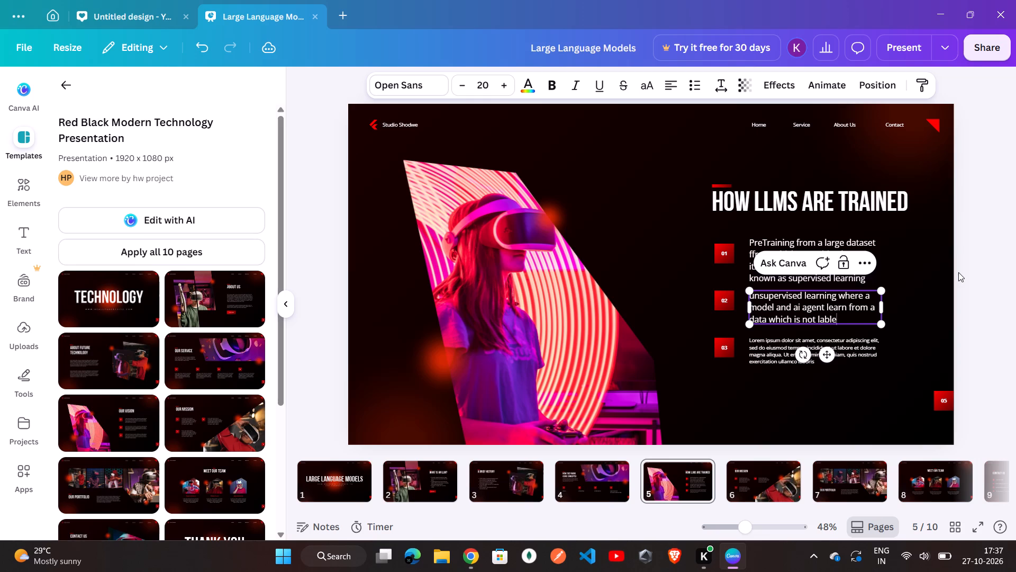
key("space")
Finish the 02 text with "it learn from try and error".
type("it")
key("space")
type("learn from")
key("space")
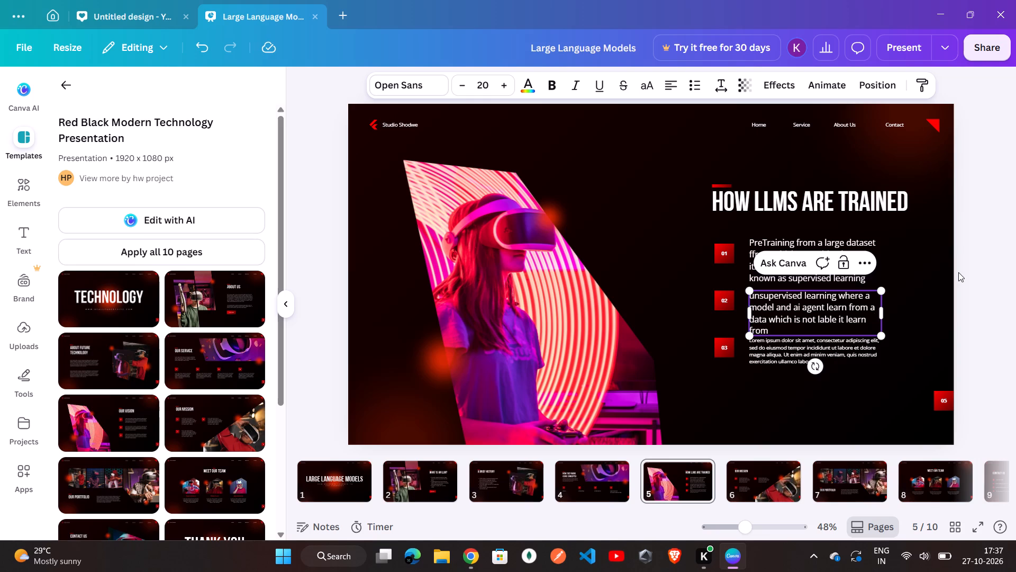
key("c")
key("BackSpace")
type("try and error")
left_click(901, 337)
Move the 03 lorem ipsum text box on page 5 slightly down, clear of the 02 text and aligned with its left edge.
left_click_drag(823, 356, 825, 366)
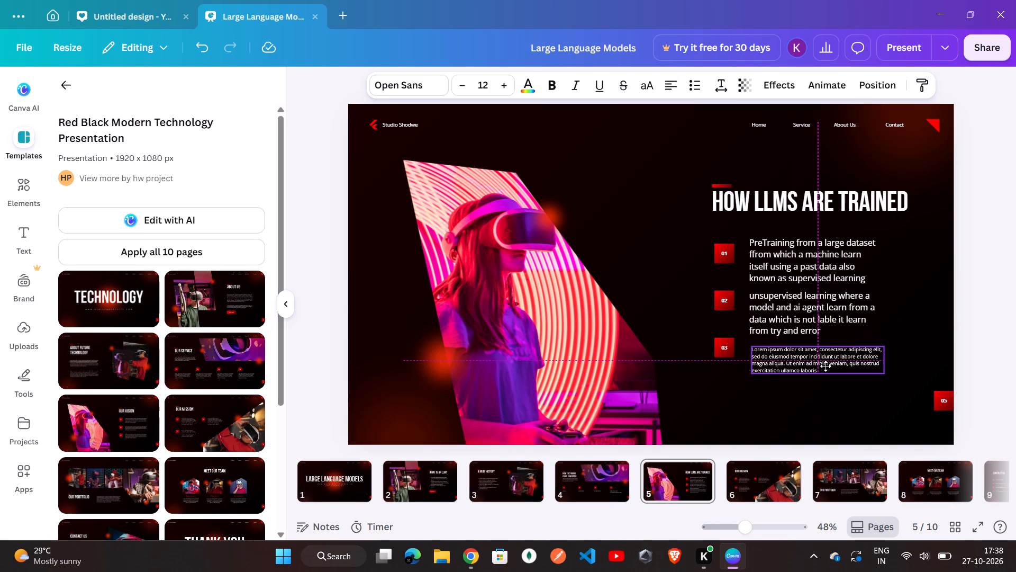
left_click_drag(825, 366, 821, 362)
Select all of the lorem ipsum text beside 03 on page 5 for replacement.
triple_click(819, 362)
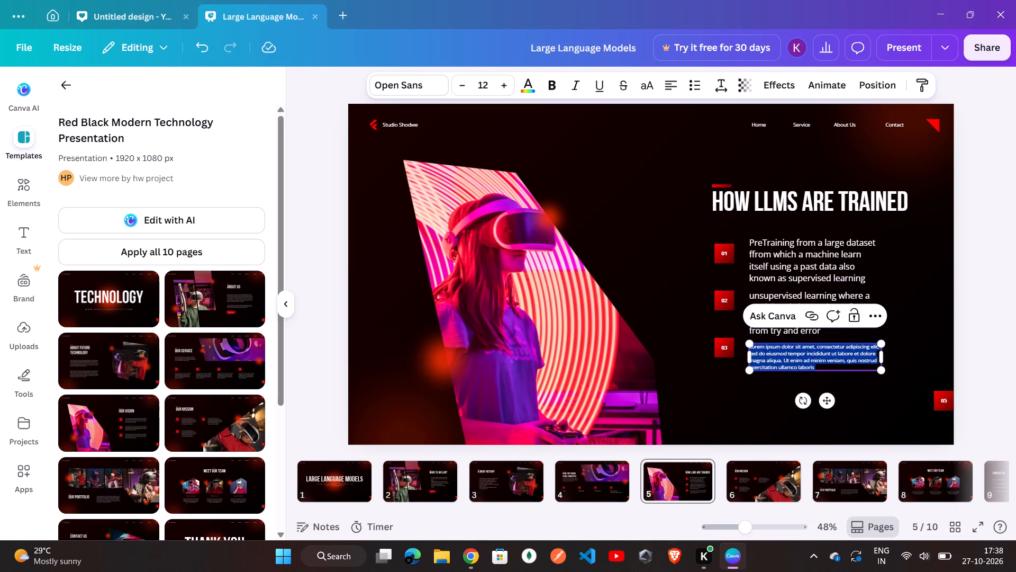
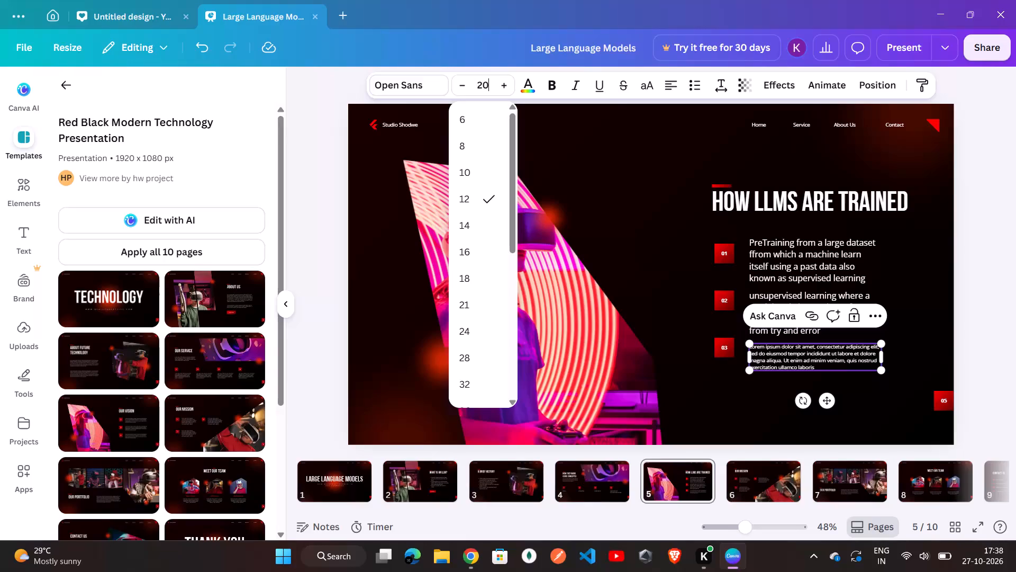
Set the font size of the 03 text on page 5 to 20.
key("Return")
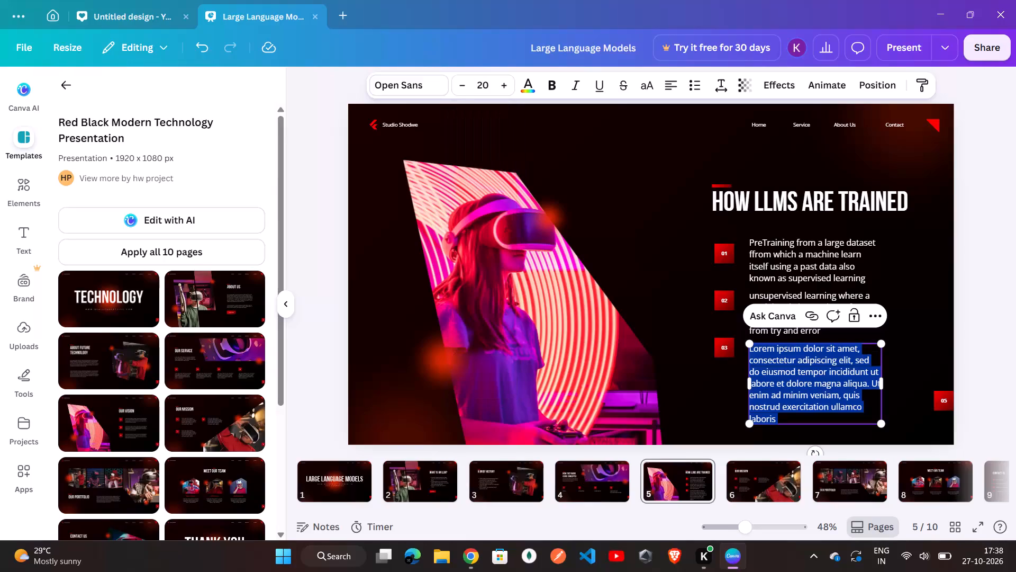
Replace the selected 03 lorem ipsum text on page 5 with "Re" as the start of the new text.
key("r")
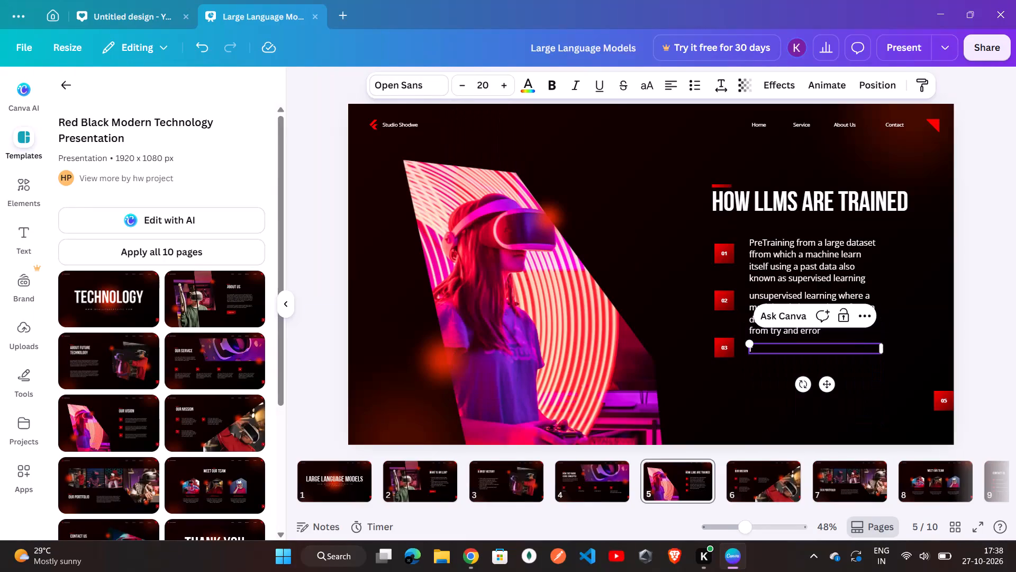
key("BackSpace")
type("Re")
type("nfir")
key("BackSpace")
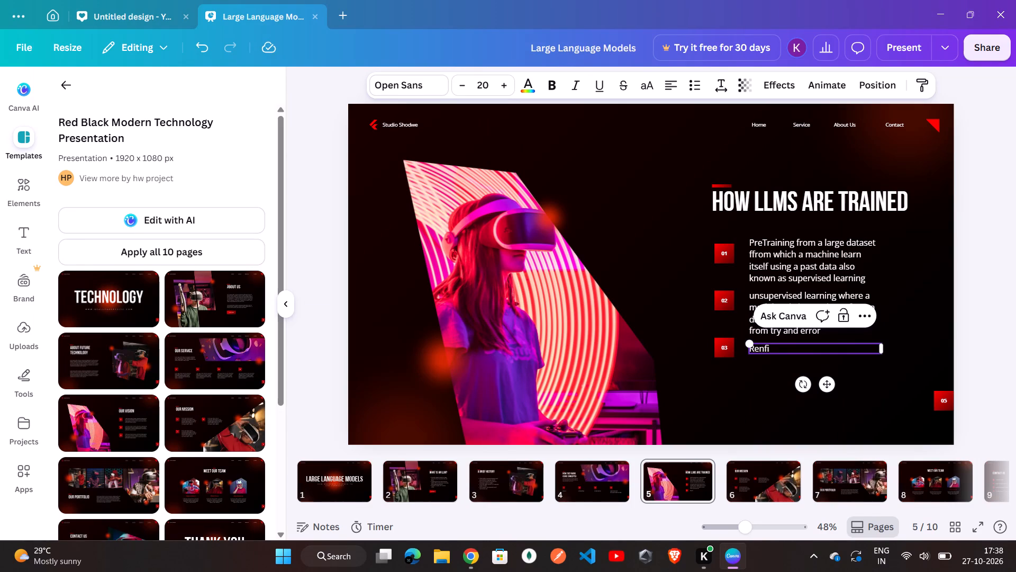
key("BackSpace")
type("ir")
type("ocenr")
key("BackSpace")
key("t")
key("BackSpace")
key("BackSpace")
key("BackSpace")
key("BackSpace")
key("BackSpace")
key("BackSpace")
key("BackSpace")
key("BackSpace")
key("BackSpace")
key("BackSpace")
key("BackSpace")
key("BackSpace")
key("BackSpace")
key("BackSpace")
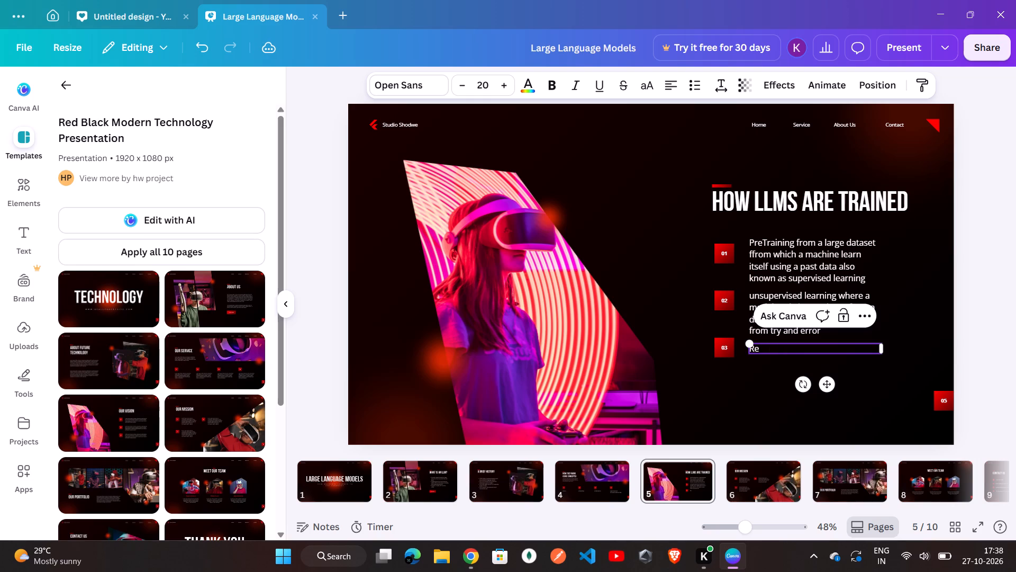
Write the beginning of the 03 text as "Reinforcemnt learn".
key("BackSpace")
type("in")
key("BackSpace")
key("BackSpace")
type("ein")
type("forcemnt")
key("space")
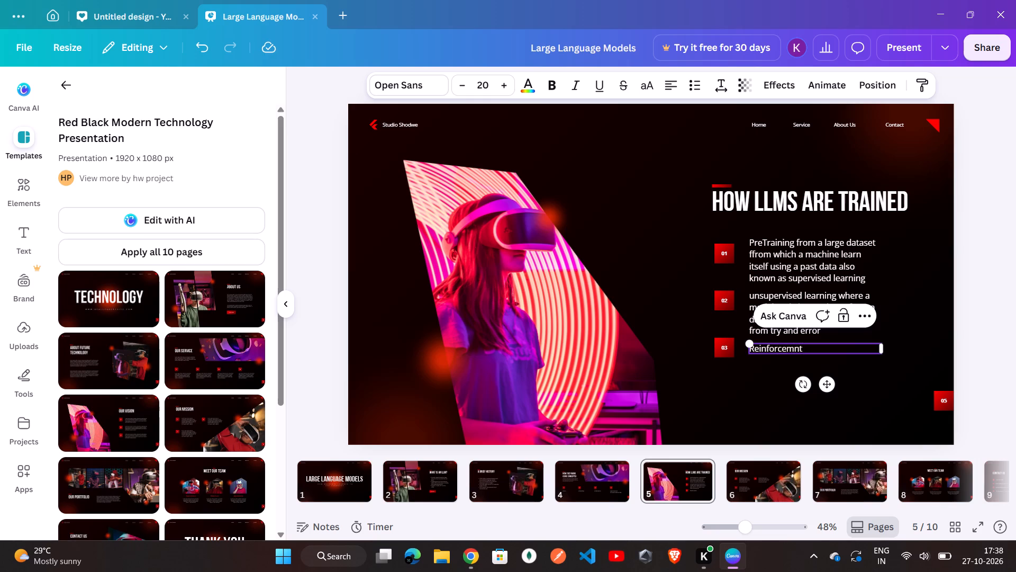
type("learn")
Extend the 03 text so it reads "Reinforcemnt learning where a model".
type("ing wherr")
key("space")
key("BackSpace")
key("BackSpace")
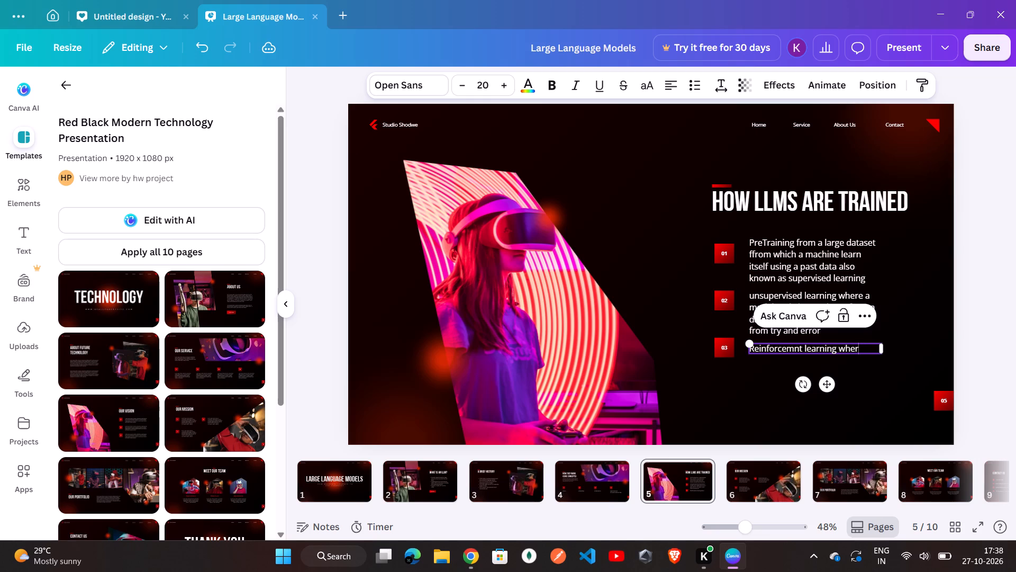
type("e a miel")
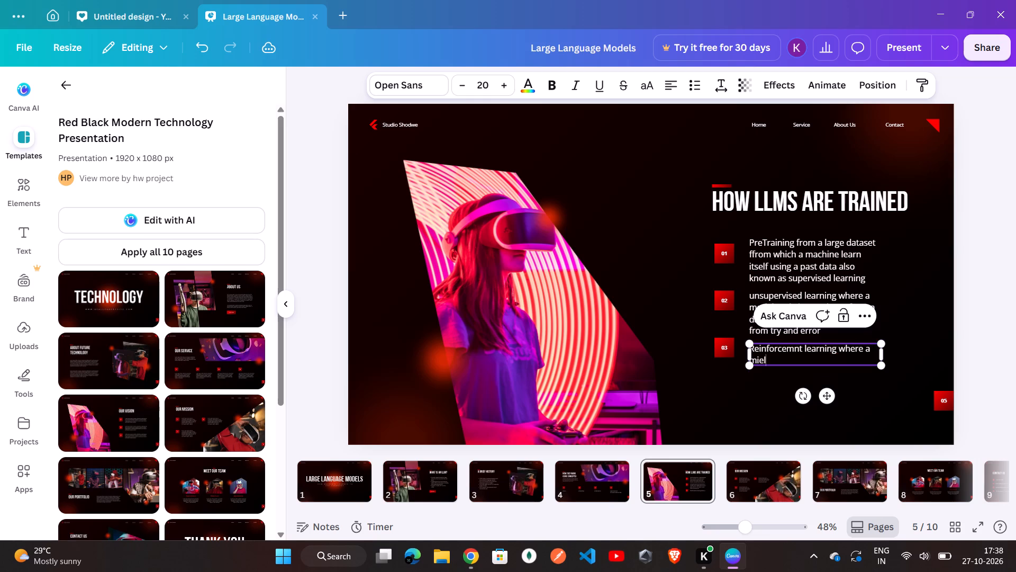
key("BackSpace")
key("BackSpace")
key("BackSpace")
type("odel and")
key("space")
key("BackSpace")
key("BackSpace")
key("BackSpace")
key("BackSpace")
Continue the 03 text with "or an ai takes a help from".
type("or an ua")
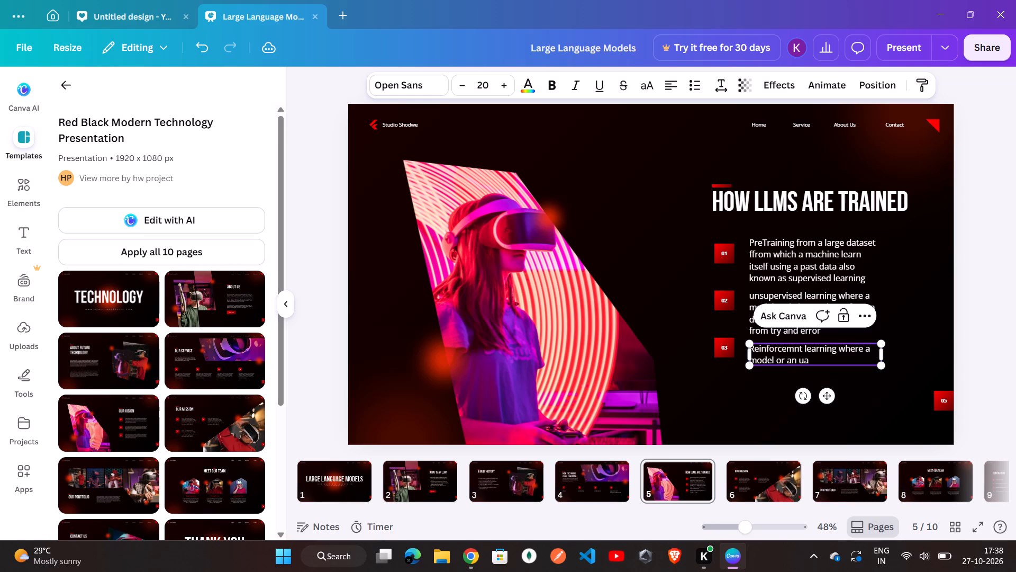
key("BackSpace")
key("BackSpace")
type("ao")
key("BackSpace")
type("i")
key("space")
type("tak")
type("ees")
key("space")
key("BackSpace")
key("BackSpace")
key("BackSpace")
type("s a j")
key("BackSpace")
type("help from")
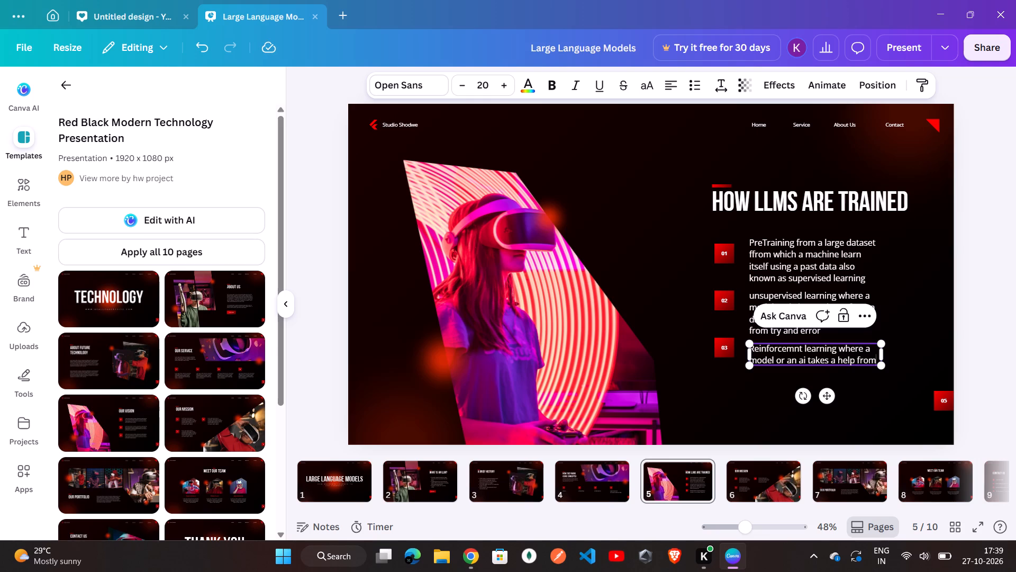
Finish the 03 text on page 5 with "third party to learn from it".
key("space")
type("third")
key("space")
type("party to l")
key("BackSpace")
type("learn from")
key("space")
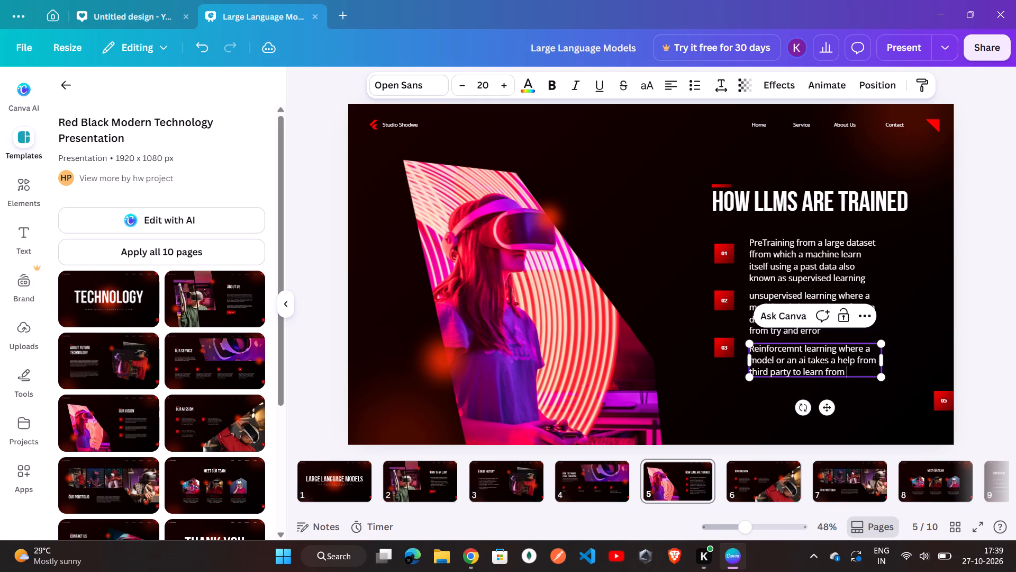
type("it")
left_click(627, 287)
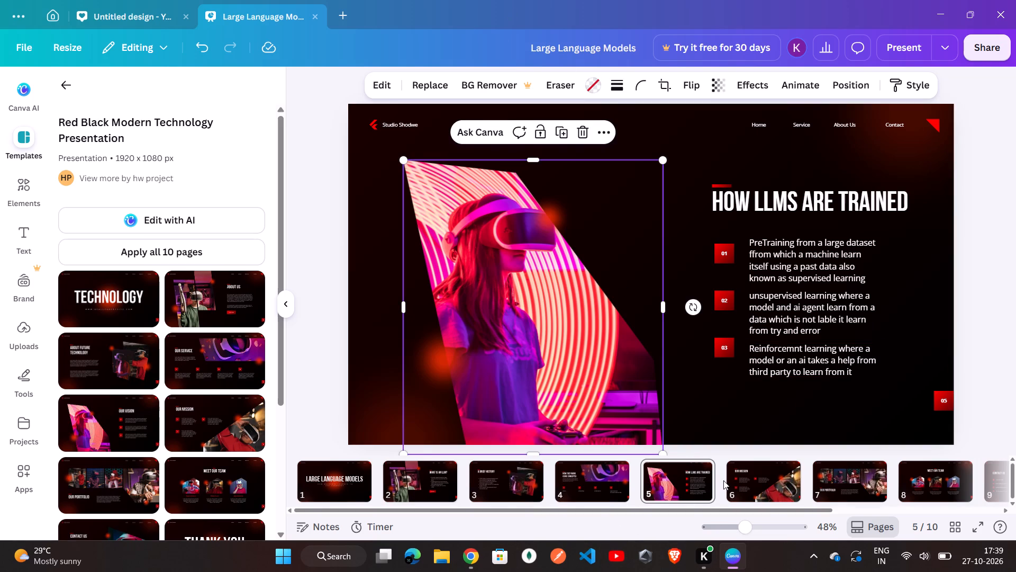
left_click(744, 484)
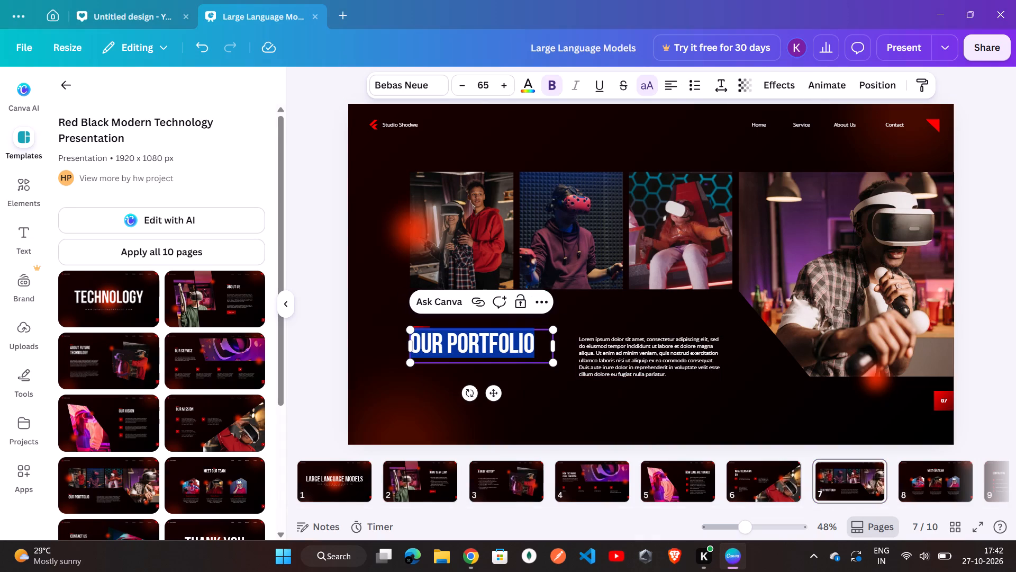
key("ctrl+v")
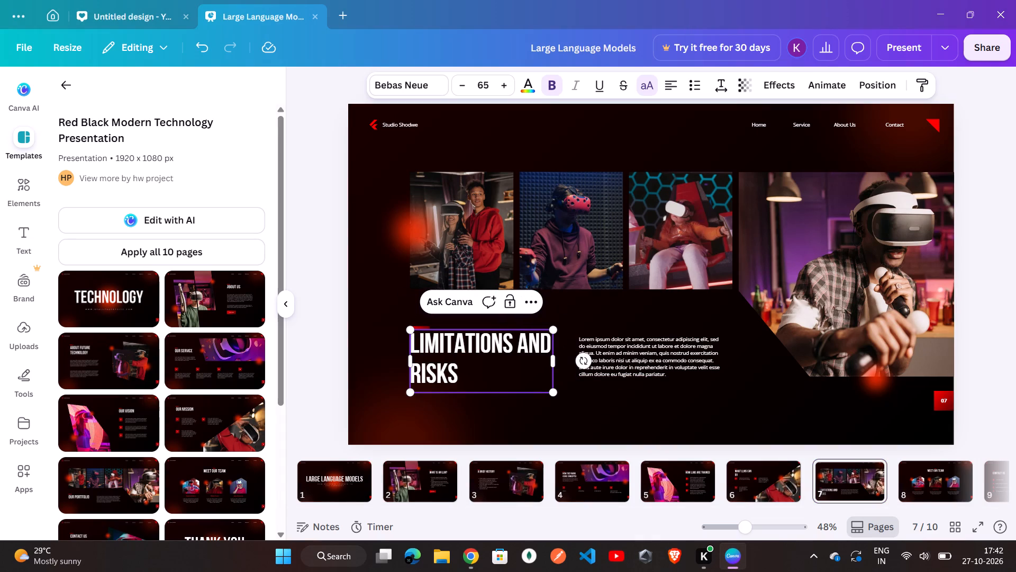
left_click(609, 392)
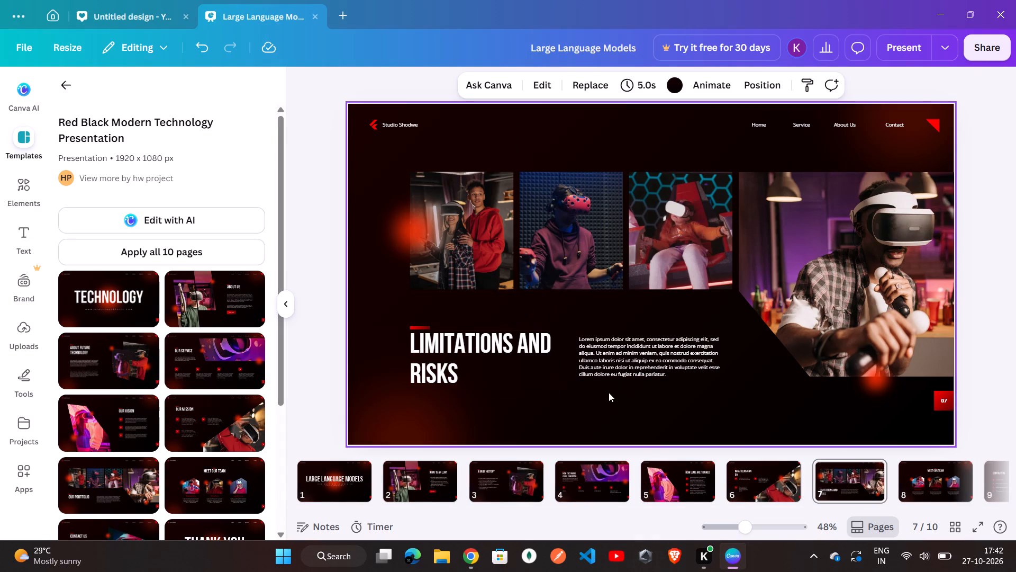
Set the lorem ipsum paragraph on page 7 to font size 16.
left_click(611, 335)
double_click(613, 345)
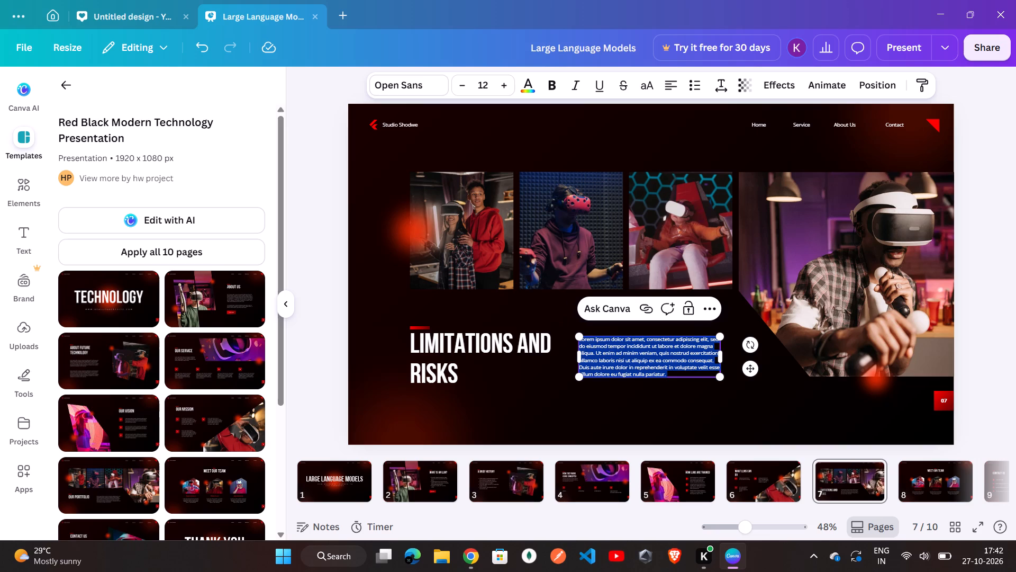
left_click(487, 93)
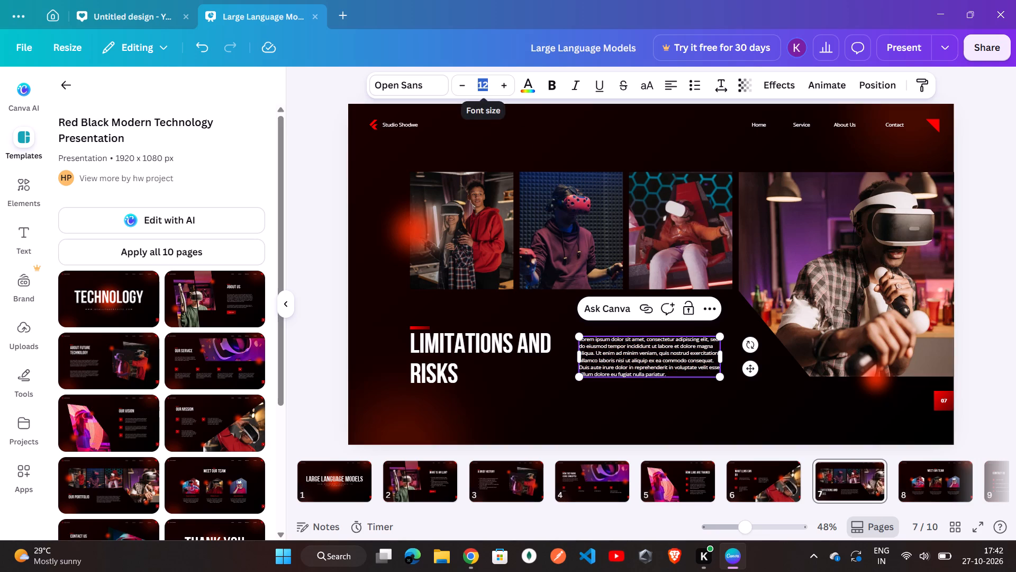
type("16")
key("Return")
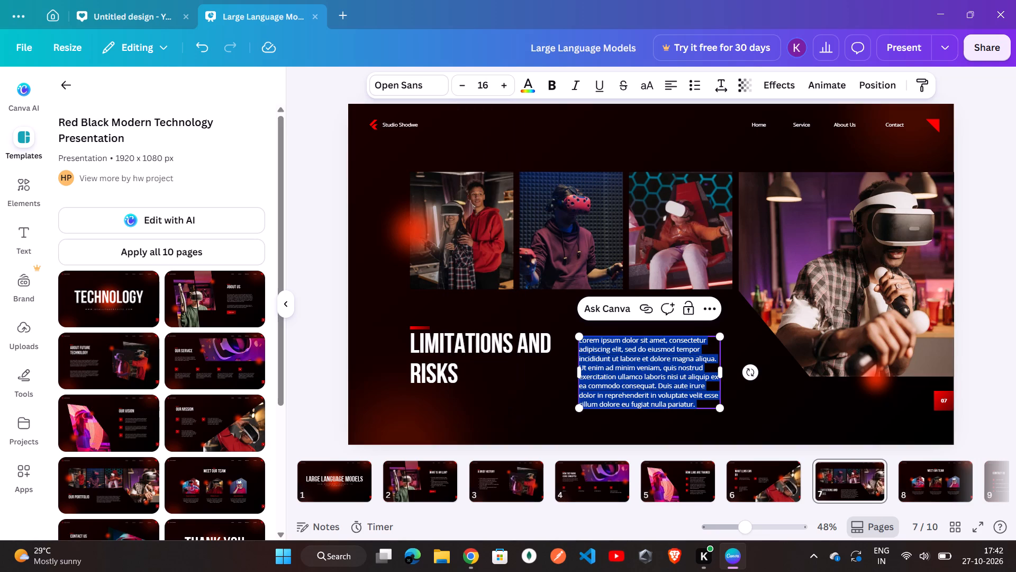
Replace the lorem ipsum paragraph on page 7 with the opening words "Thier are vareios".
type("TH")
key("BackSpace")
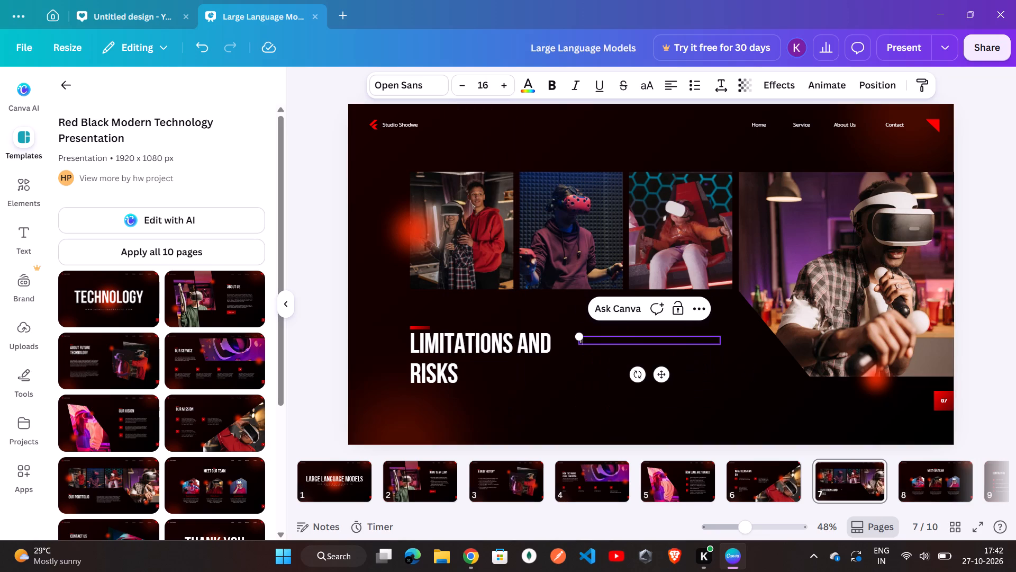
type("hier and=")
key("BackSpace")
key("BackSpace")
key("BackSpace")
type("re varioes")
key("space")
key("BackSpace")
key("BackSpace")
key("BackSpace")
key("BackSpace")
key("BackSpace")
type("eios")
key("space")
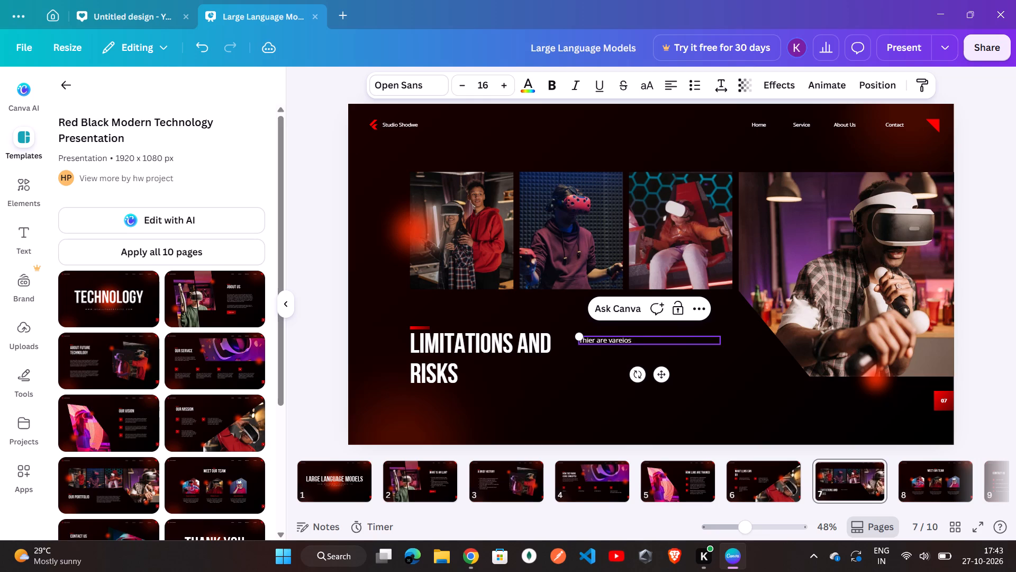
Continue the page 7 paragraph with "limitations and disadvantages of the LLM model".
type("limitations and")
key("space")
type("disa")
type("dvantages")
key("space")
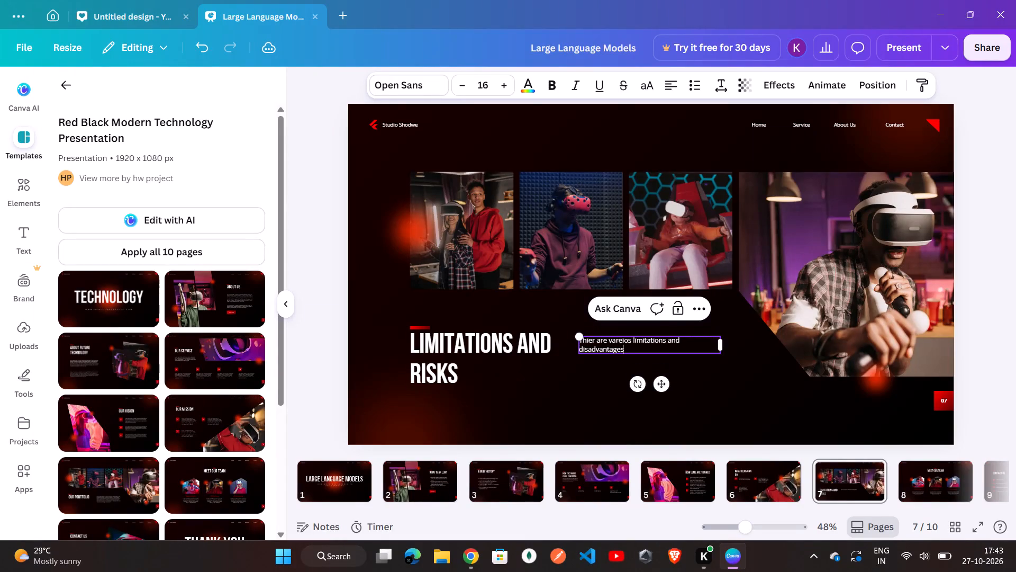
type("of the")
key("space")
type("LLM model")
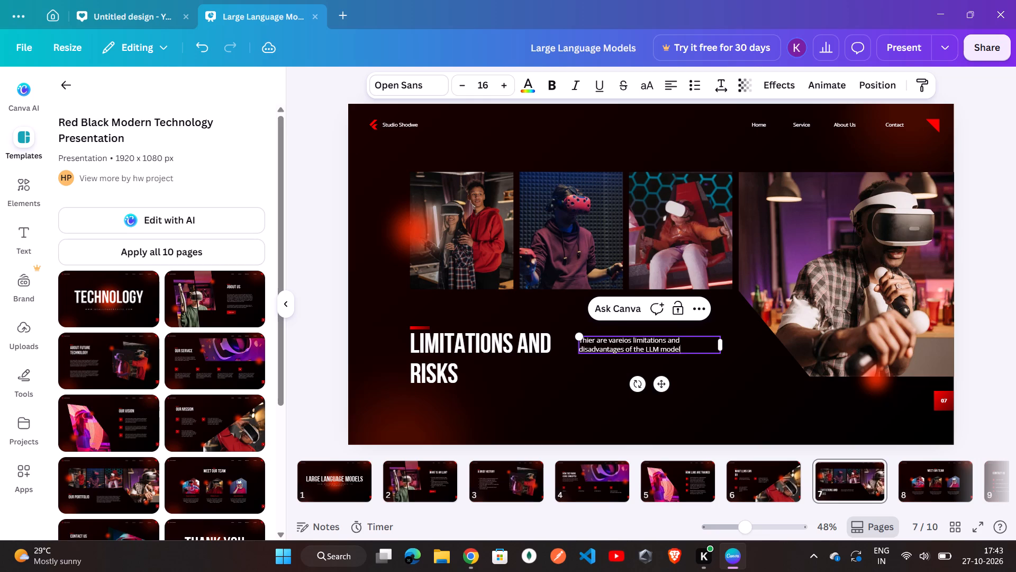
Continue the page 7 paragraph after "LLM model" with "s like they are not good in desinging".
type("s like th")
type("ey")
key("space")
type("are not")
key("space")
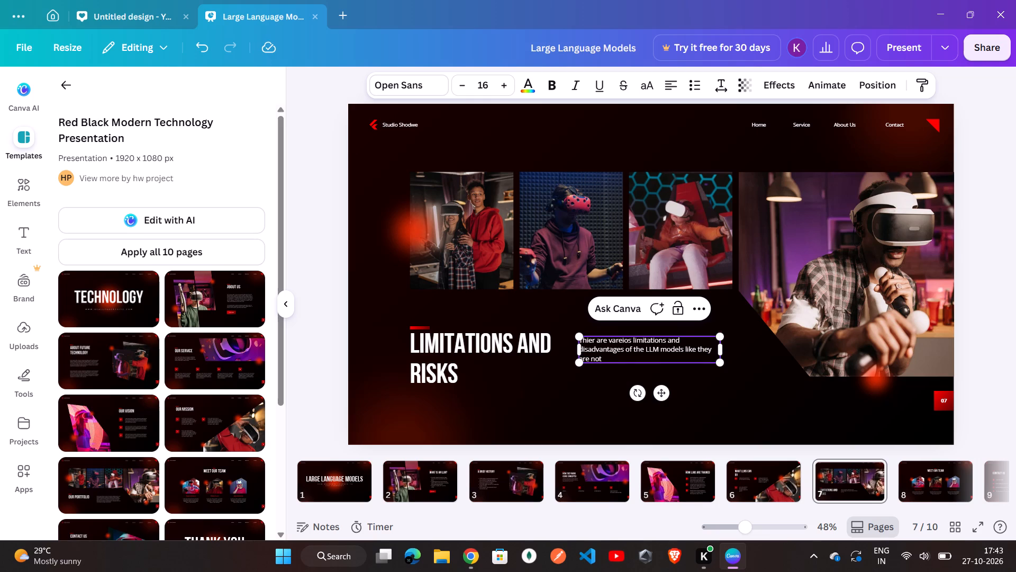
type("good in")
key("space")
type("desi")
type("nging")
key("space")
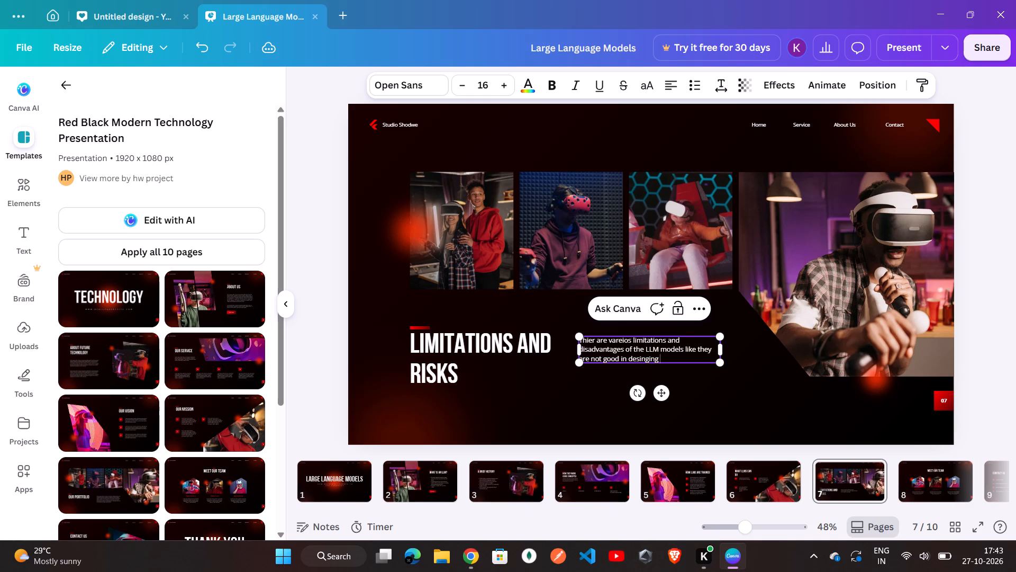
Finish the page 7 paragraph with "like animations sometimes in mathematics it failes".
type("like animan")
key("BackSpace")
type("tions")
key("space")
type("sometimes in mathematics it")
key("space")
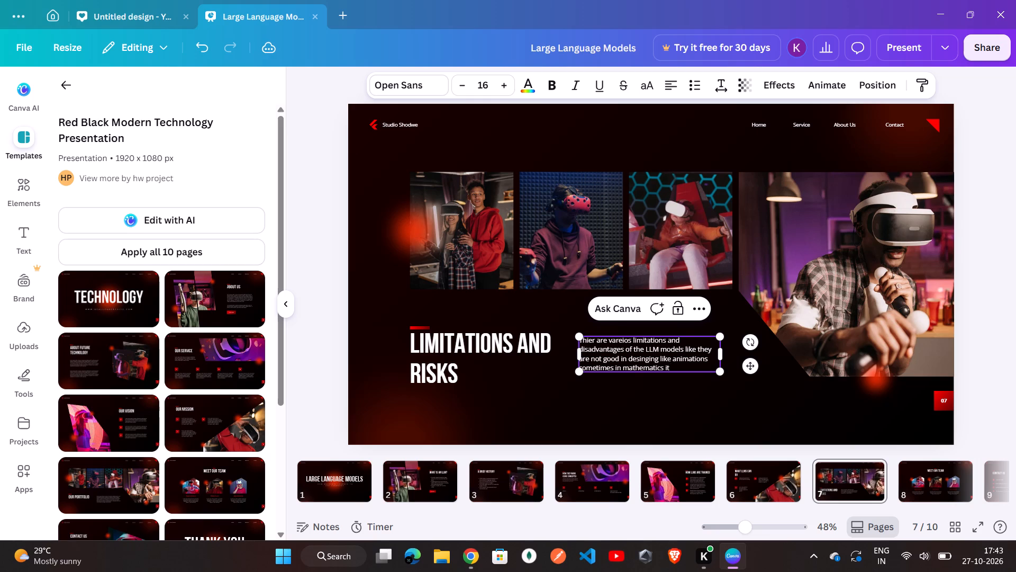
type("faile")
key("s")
left_click(795, 256)
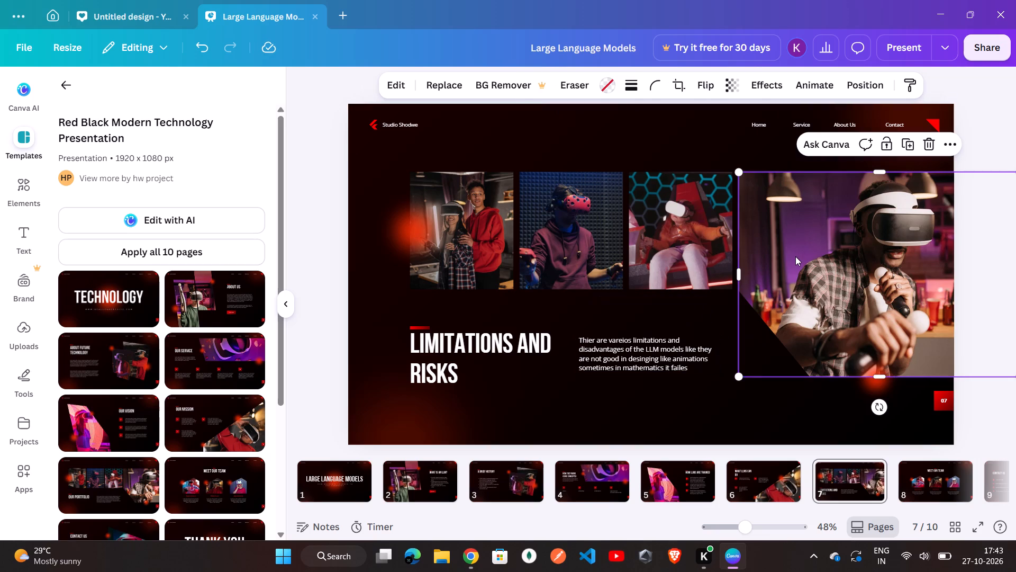
Delete the Home, Service, About Us and Contact navigation labels from the header of page 8.
left_click(921, 475)
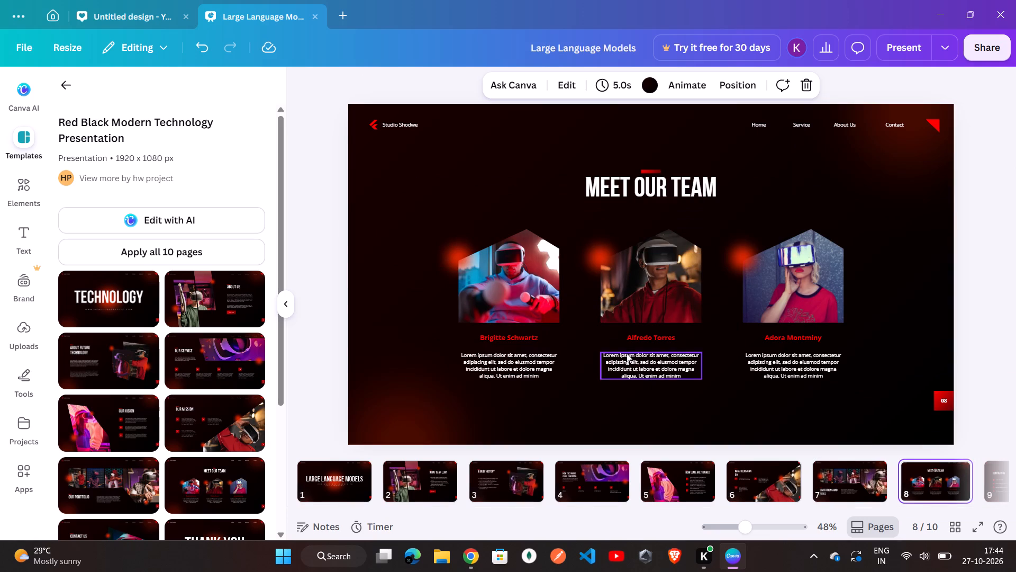
left_click_drag(696, 132, 698, 130)
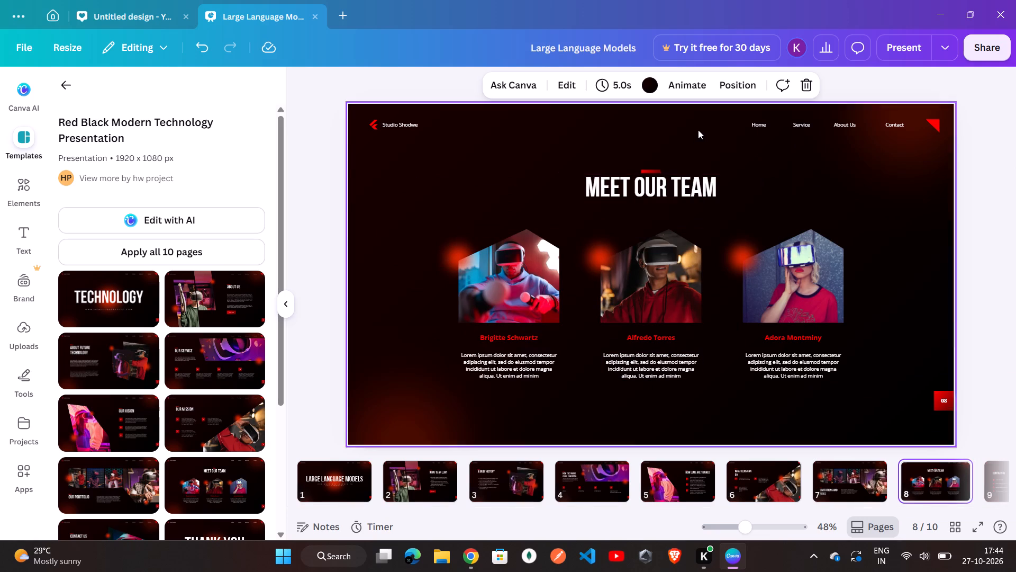
left_click_drag(698, 130, 894, 125)
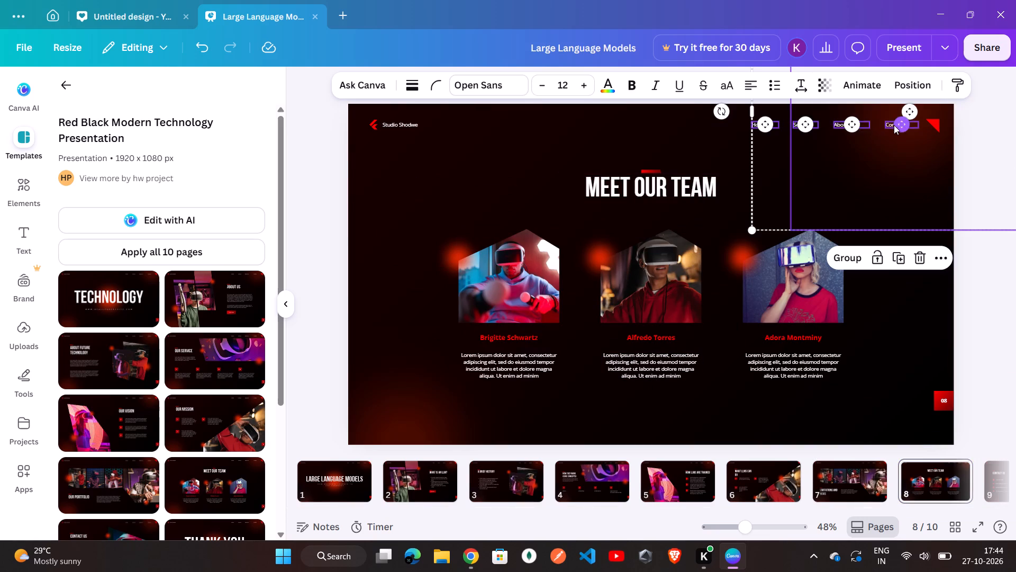
left_click(923, 260)
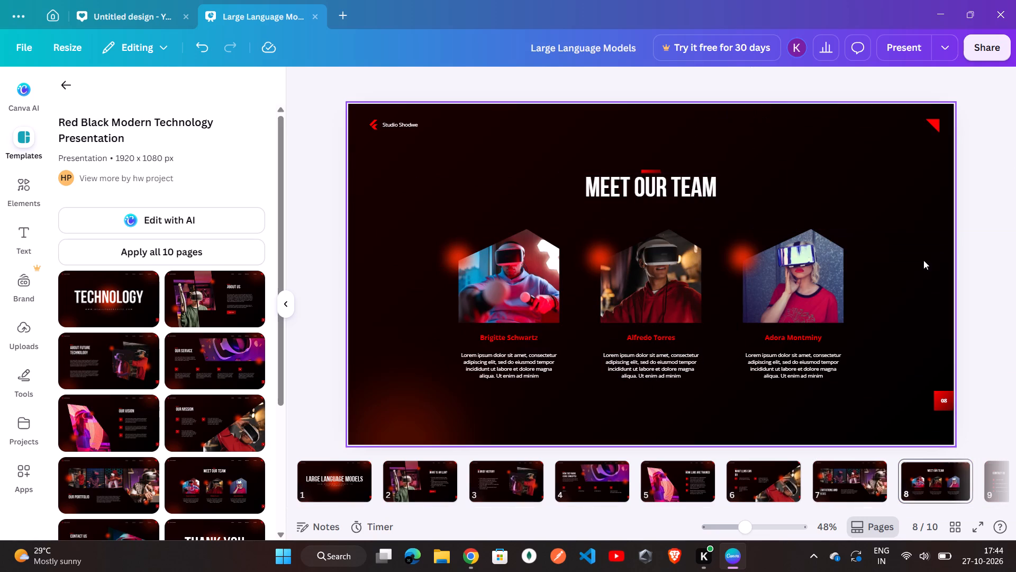
Replace the placeholder name under the first "Meet Our Team" photo on page 8 with the first team member's name.
triple_click(528, 336)
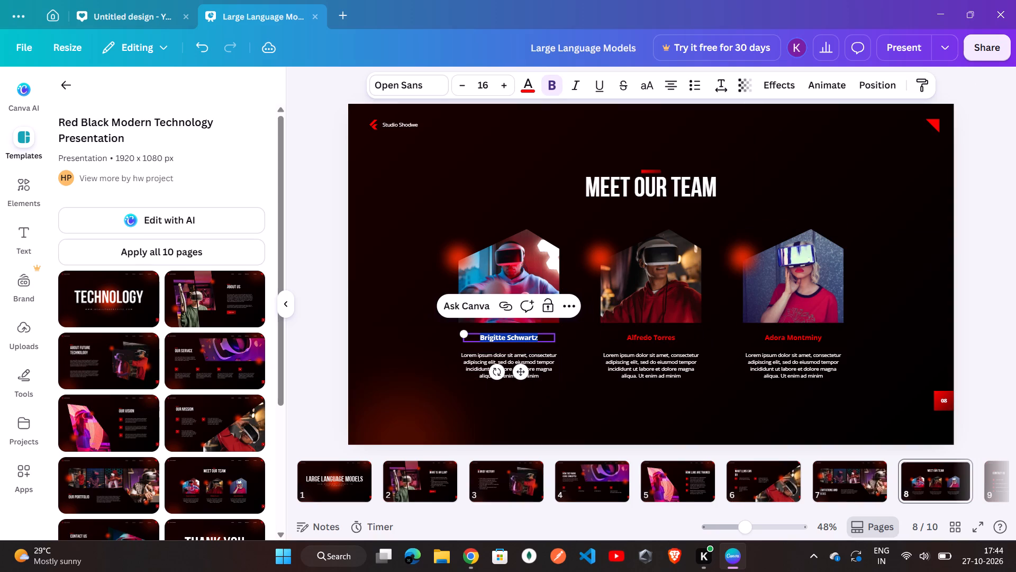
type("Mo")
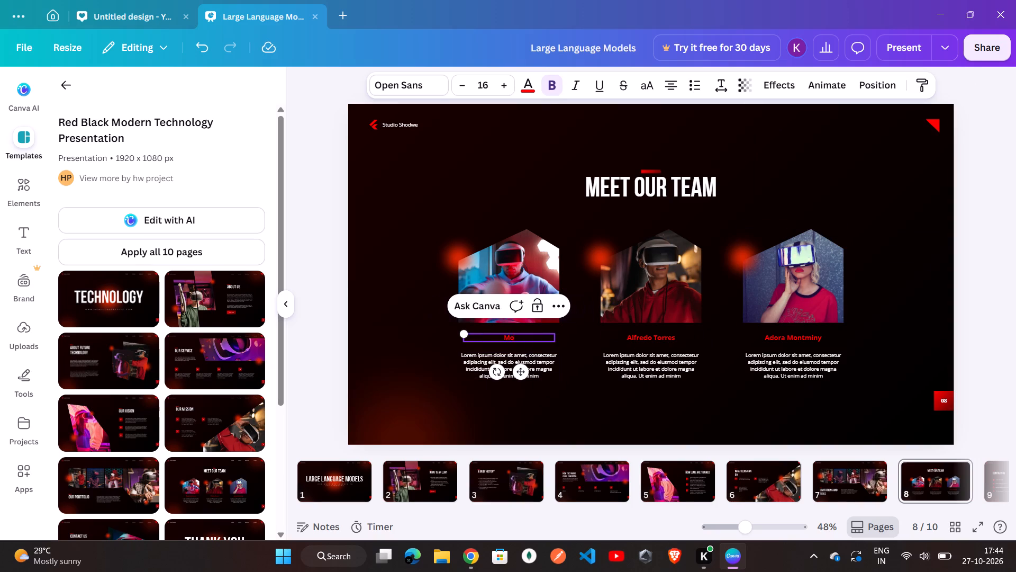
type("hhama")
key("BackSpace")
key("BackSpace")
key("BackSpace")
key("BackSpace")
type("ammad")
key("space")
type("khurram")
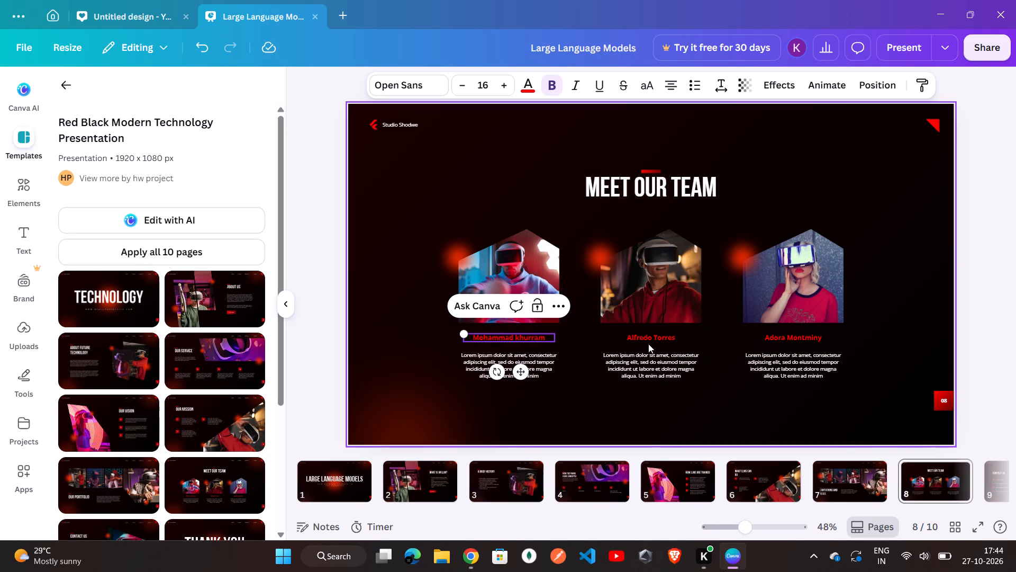
Replace the placeholder name under the middle team photo on page 8 with the second team member's name.
double_click(659, 334)
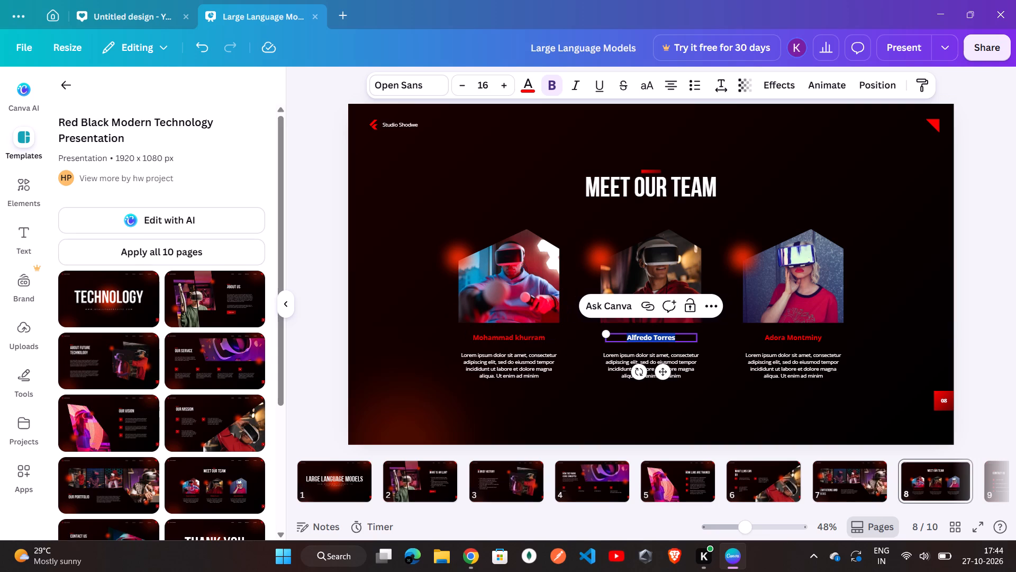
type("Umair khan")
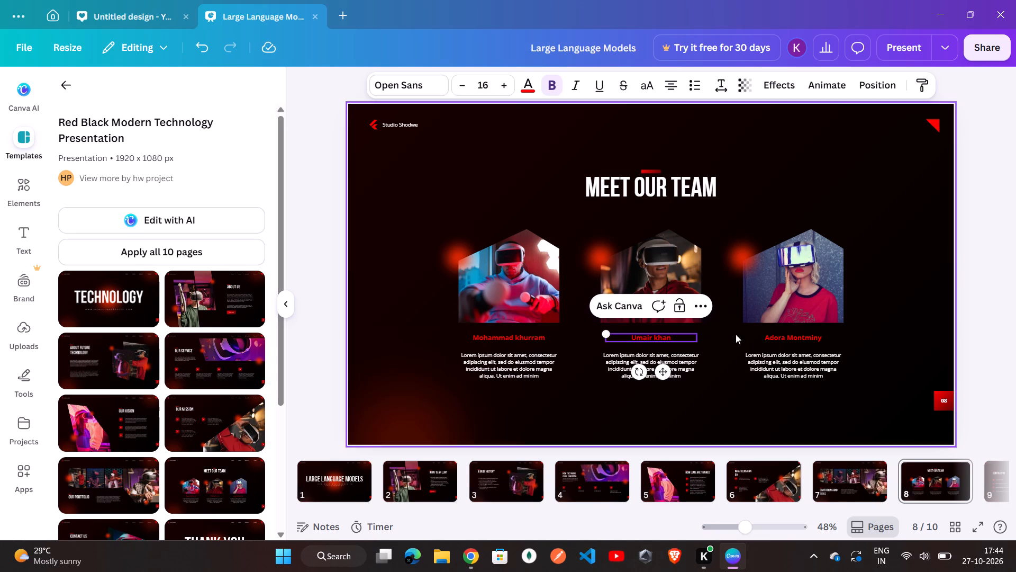
Replace the placeholder name under the third team photo on page 8 with the third team member's name.
double_click(796, 338)
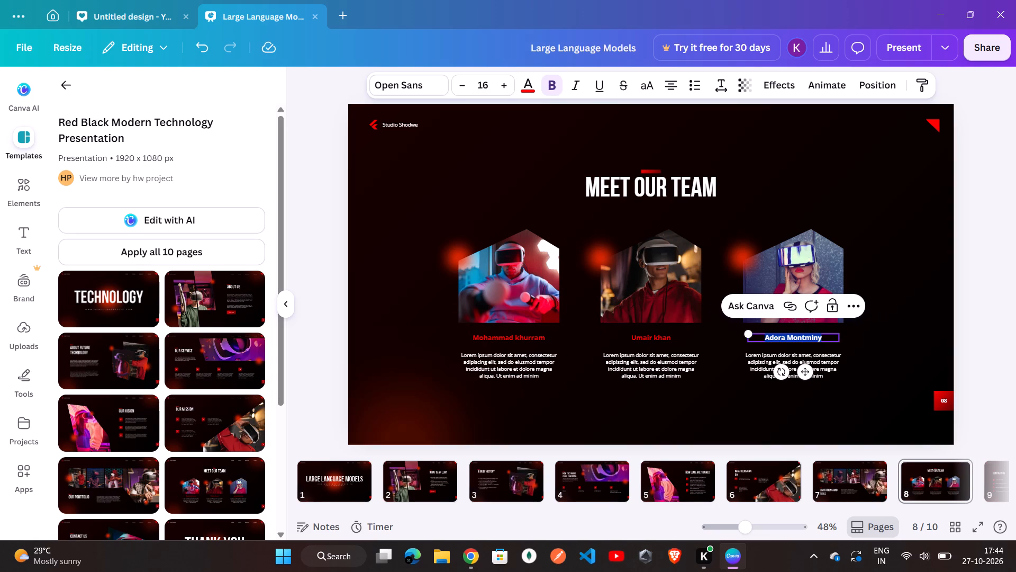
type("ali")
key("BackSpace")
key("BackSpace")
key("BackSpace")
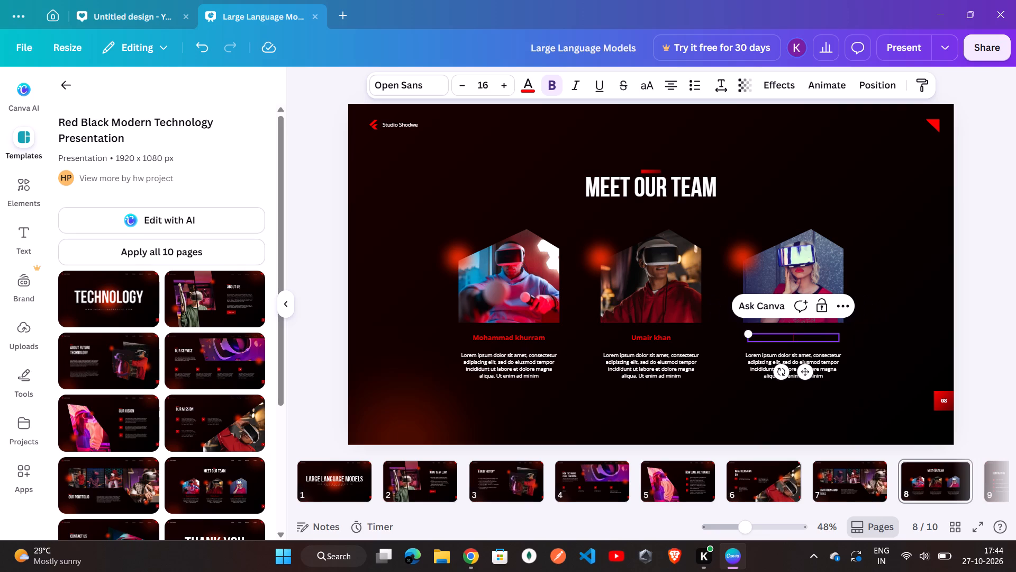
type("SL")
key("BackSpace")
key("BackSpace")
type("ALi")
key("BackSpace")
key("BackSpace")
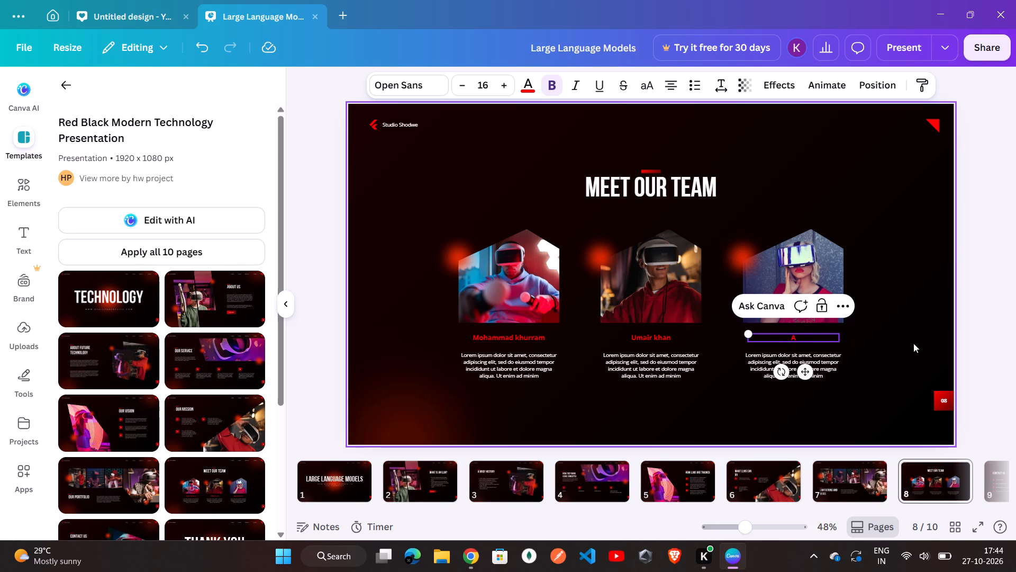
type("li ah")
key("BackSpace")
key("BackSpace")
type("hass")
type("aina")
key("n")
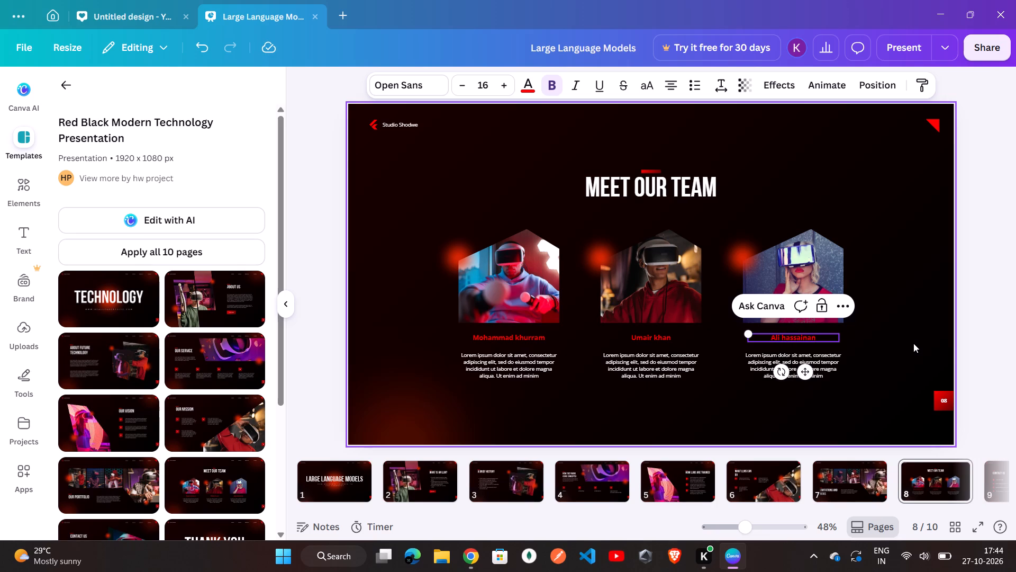
Delete the Home, Service, About Us and Contact navigation labels from the header of the "Contact Us" page 9.
scroll(872, 488, "left", 1)
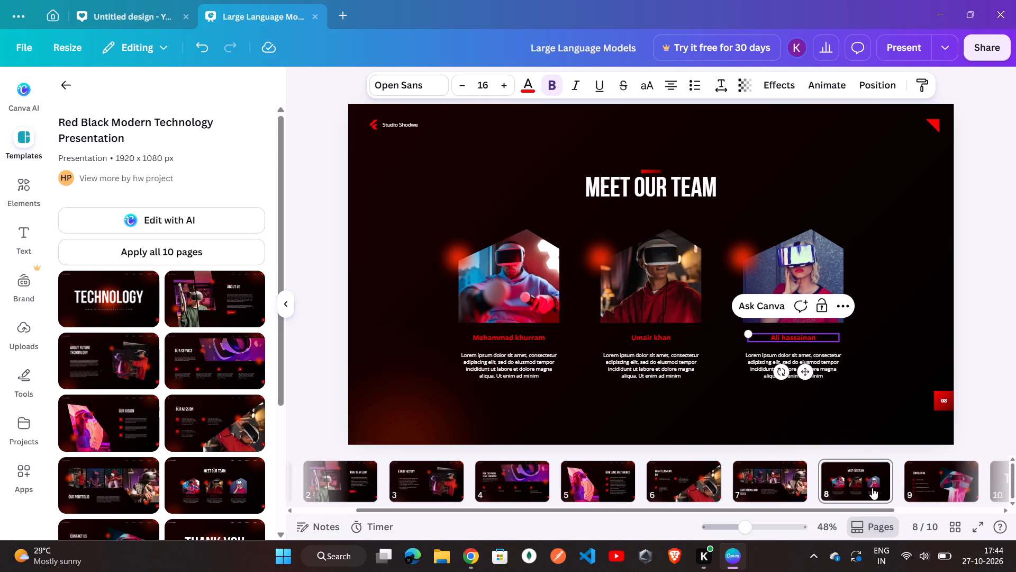
scroll(872, 488, "left", 1)
left_click(924, 478)
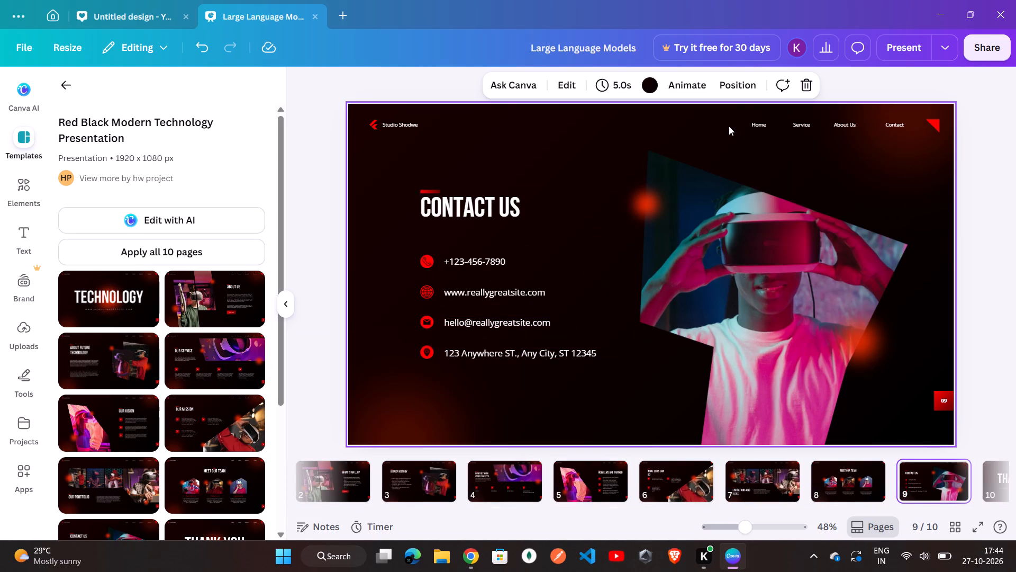
left_click_drag(729, 126, 900, 123)
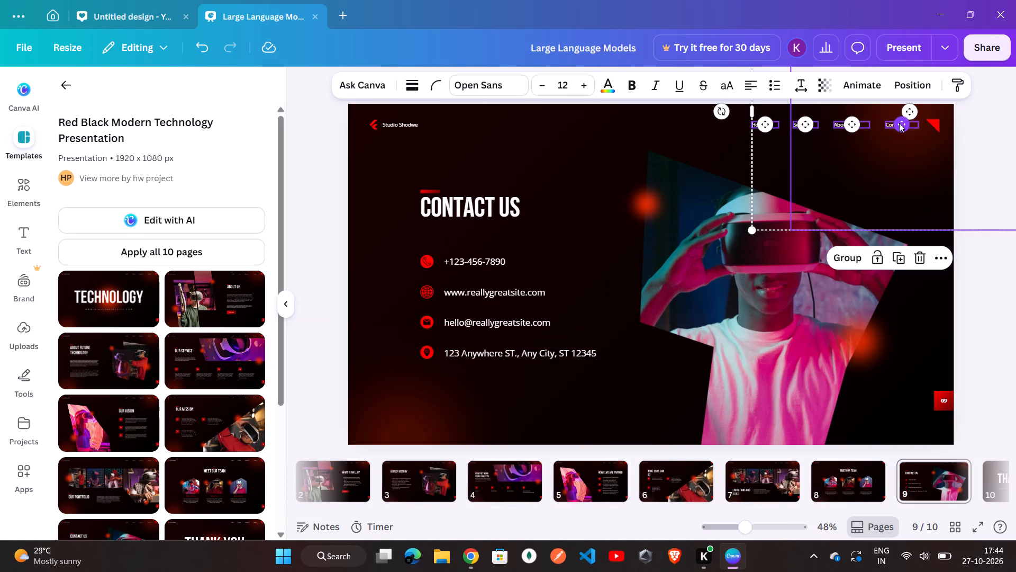
left_click(916, 261)
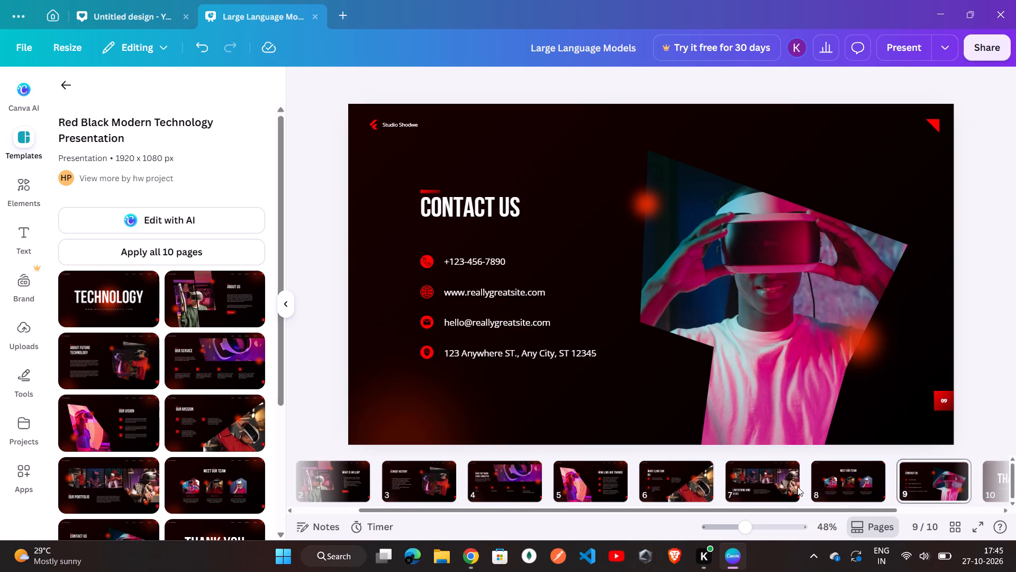
Copy the subtitle "How Machines Learned to Use Language" from the title page 1.
scroll(793, 488, "left", 1)
left_click(905, 477)
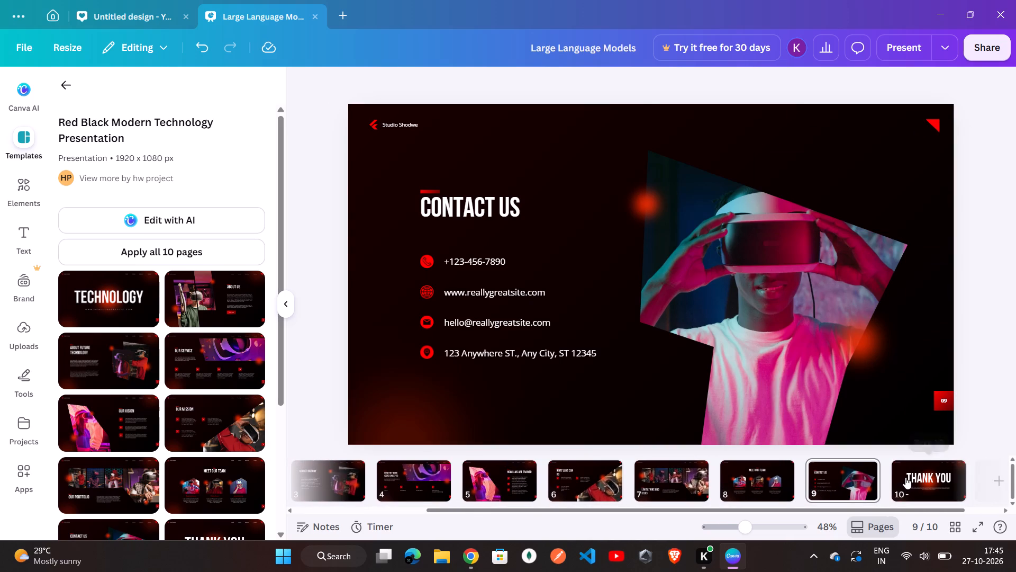
triple_click(685, 341)
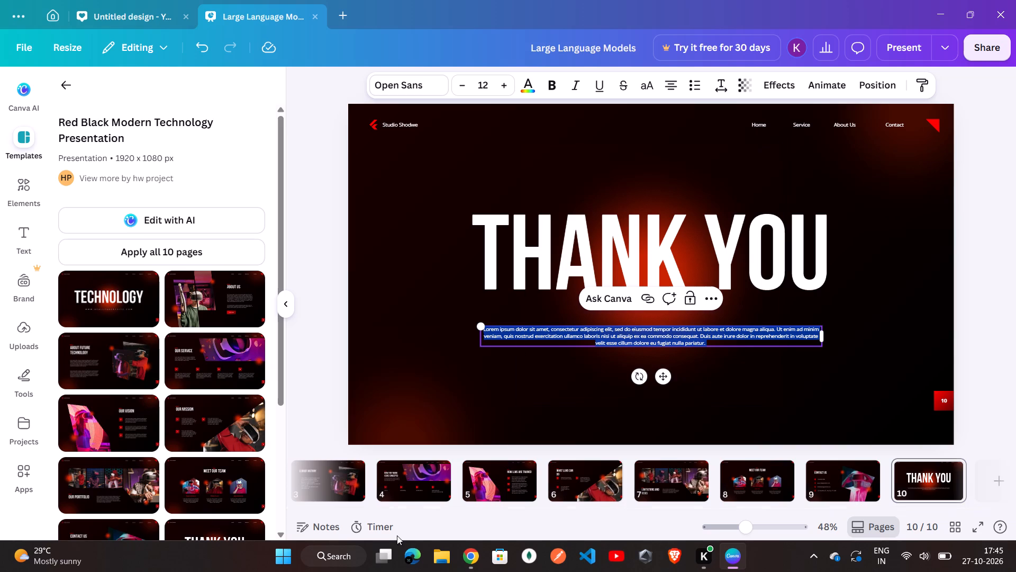
scroll(408, 482, "right", 7)
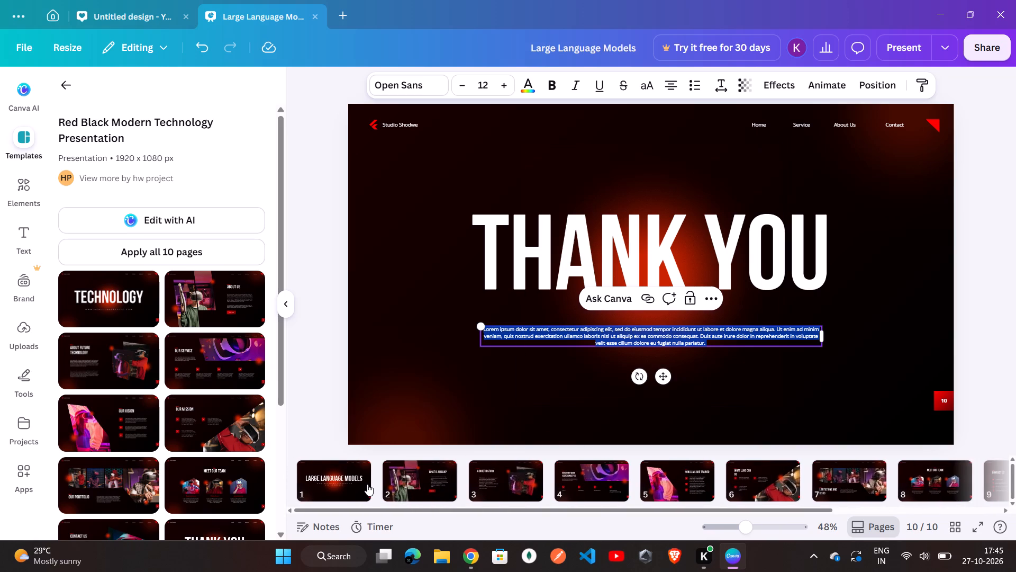
left_click(361, 485)
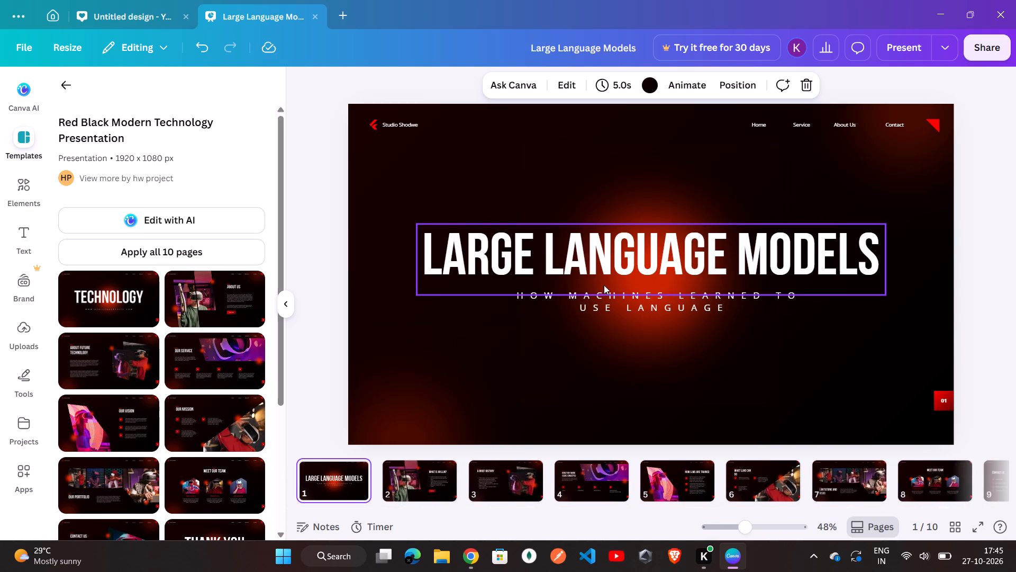
left_click(415, 488)
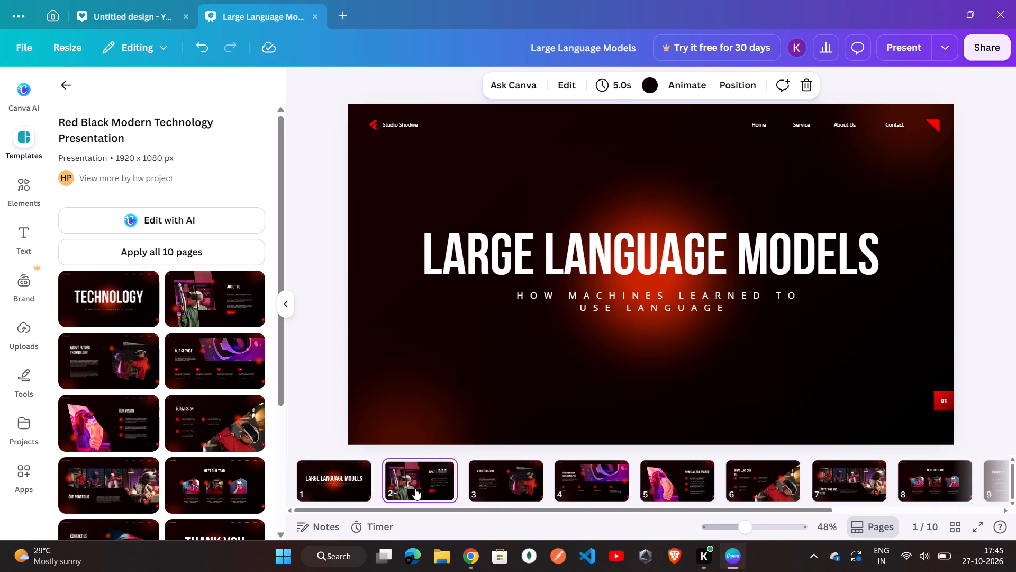
left_click(415, 488)
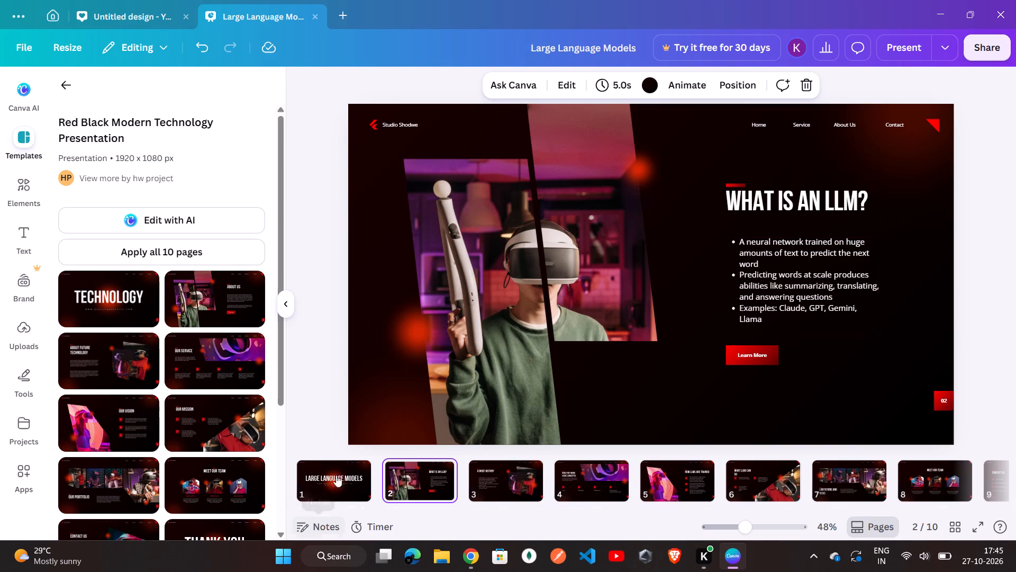
left_click(338, 469)
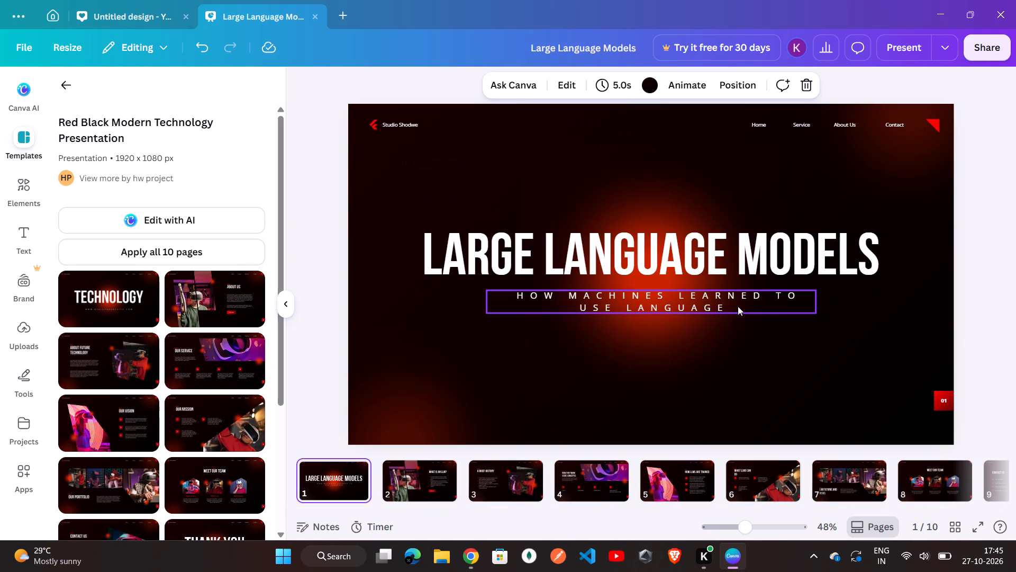
left_click_drag(733, 305, 664, 307)
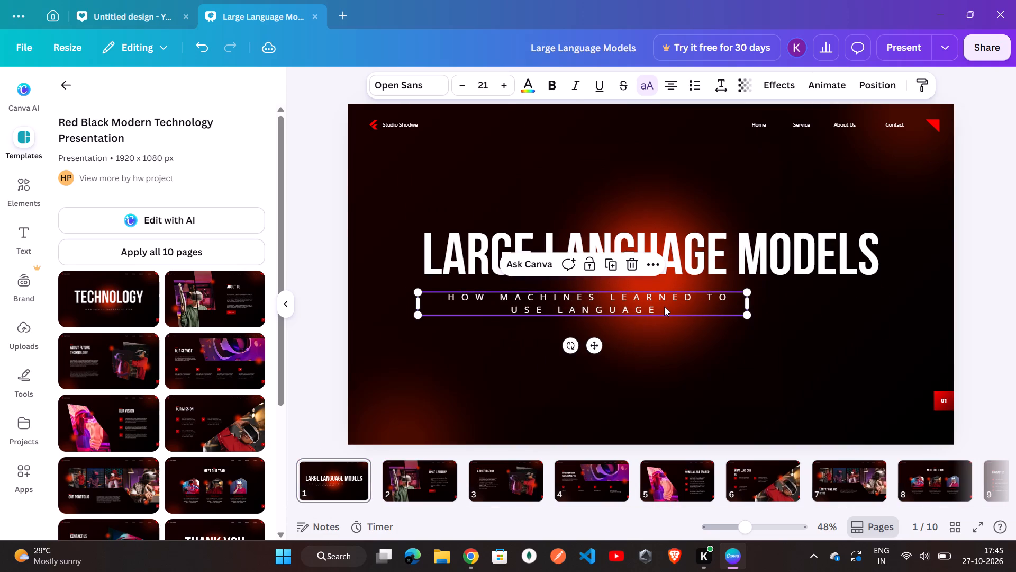
key("ctrl+z")
triple_click(693, 303)
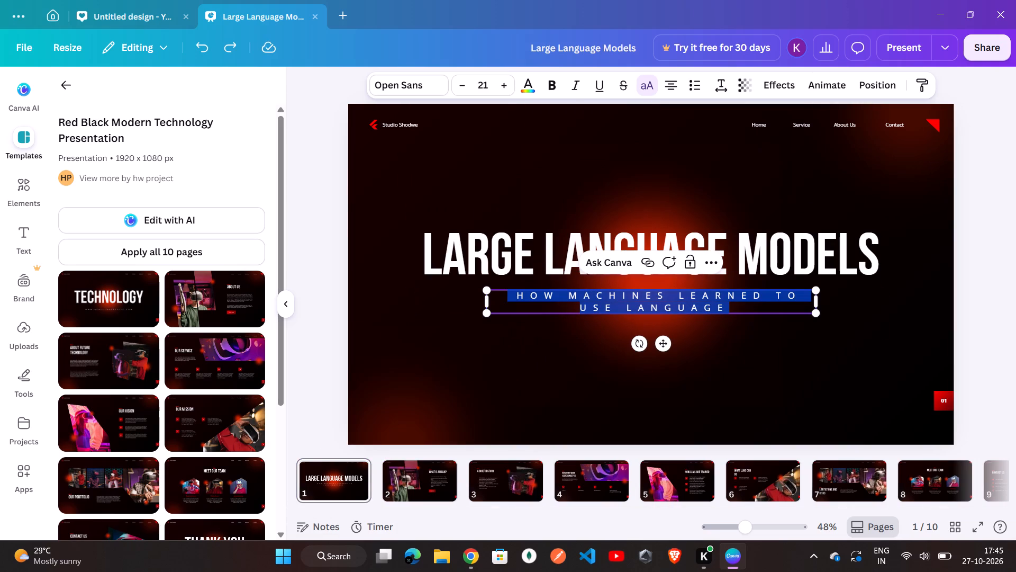
key("ctrl+c")
Replace the placeholder paragraph under "THANK YOU" on page 10 with the copied subtitle "How Machines Learned to Use Language".
scroll(850, 448, "left", 10)
left_click(853, 489)
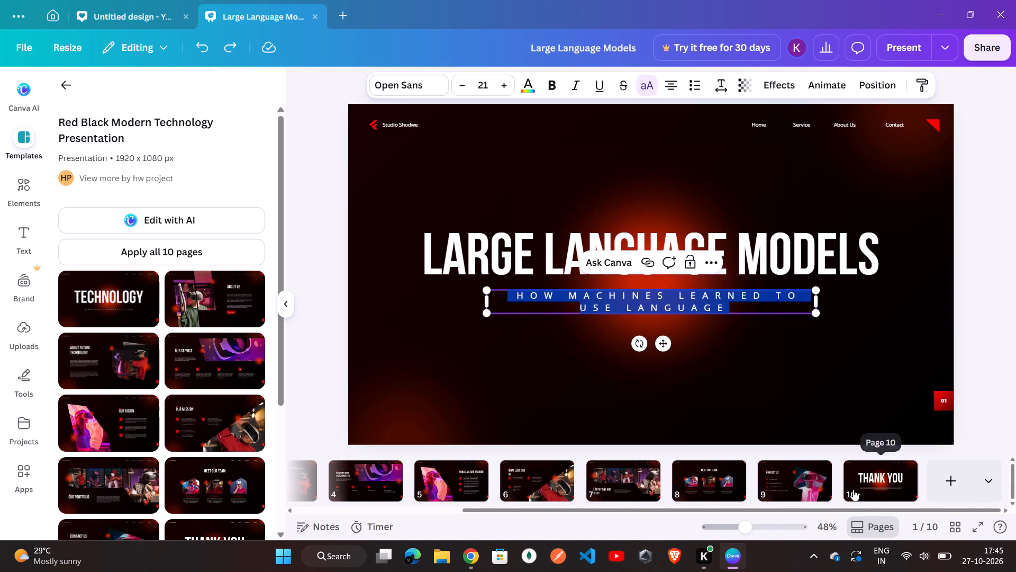
left_click(777, 348)
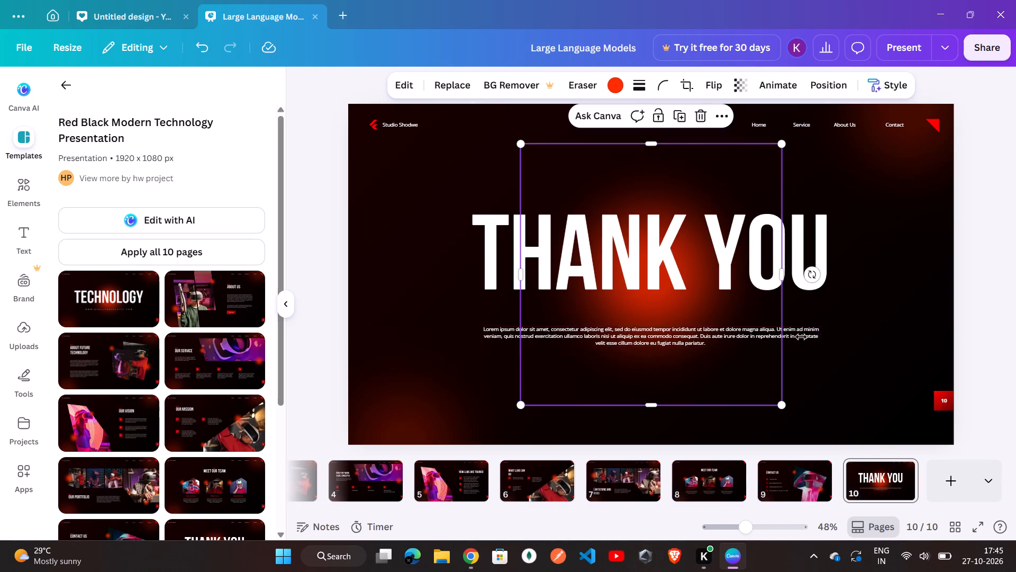
triple_click(820, 331)
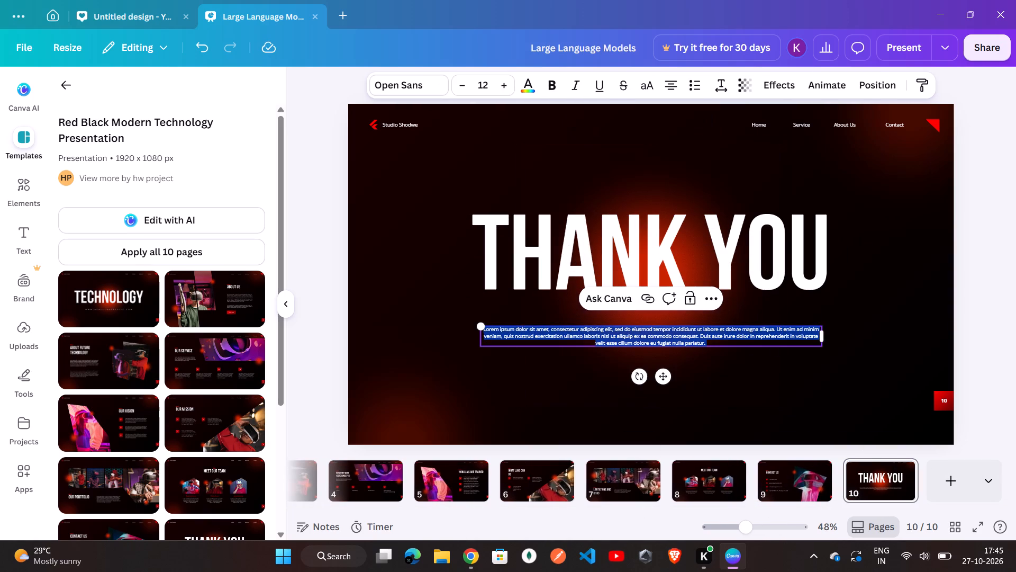
key("ctrl+v")
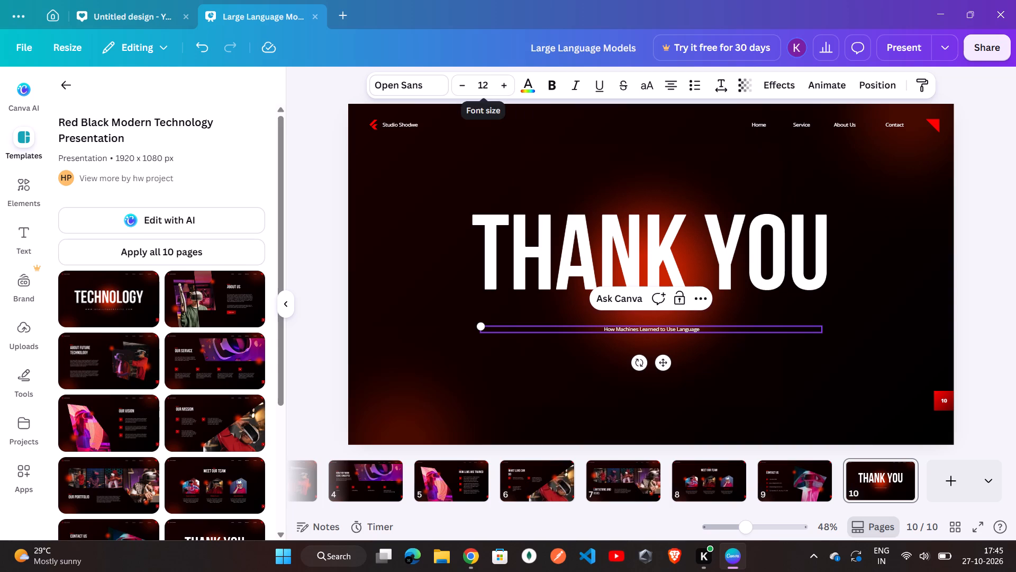
Set the font size of the subtitle under "THANK YOU" on page 10 to 20.
double_click(488, 88)
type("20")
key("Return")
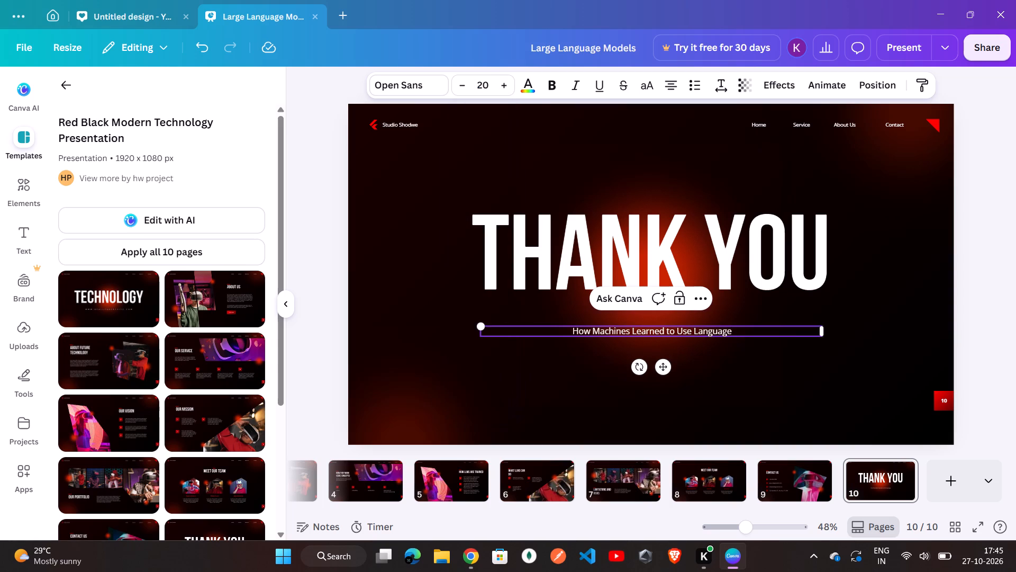
left_click(446, 322)
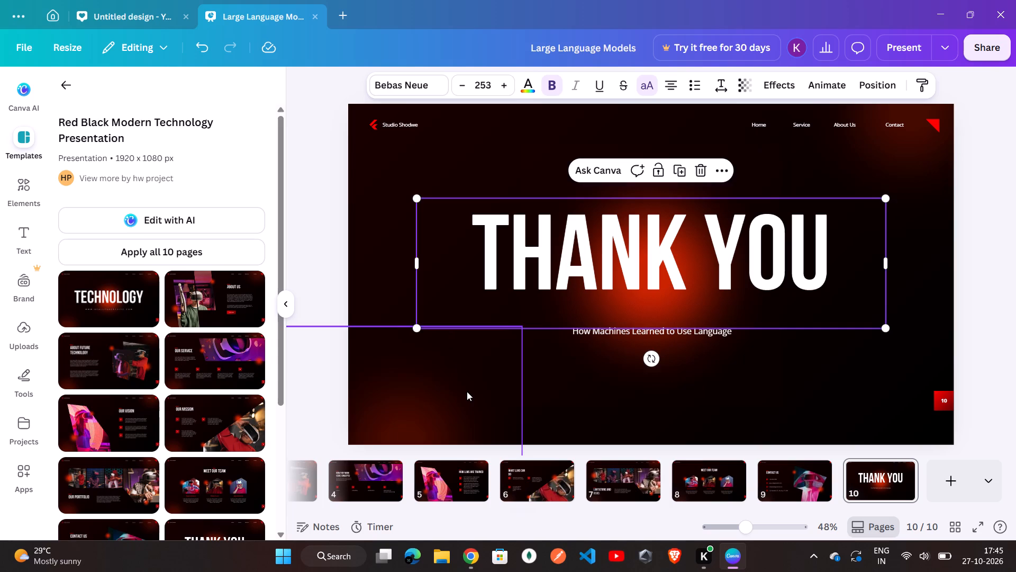
left_click(467, 391)
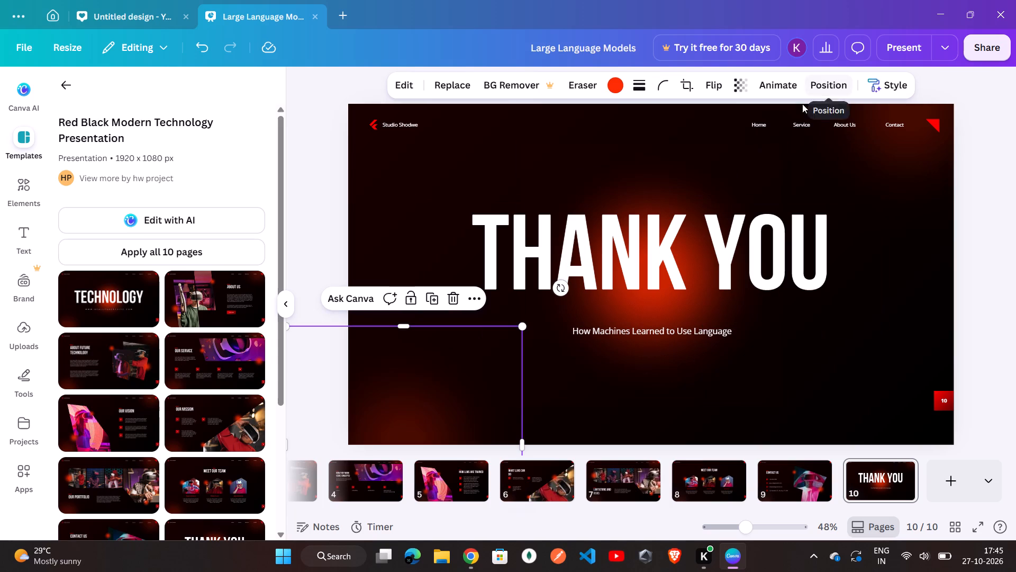
Delete the Home, Service, About Us and Contact navigation labels from the header of the "THANK YOU" page 10.
left_click_drag(737, 121, 884, 126)
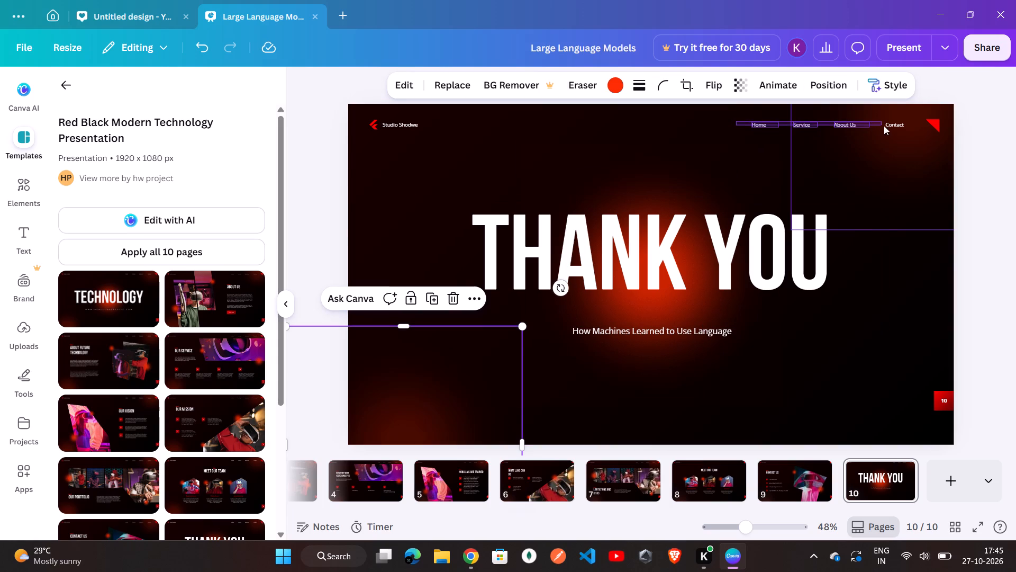
left_click_drag(884, 126, 898, 126)
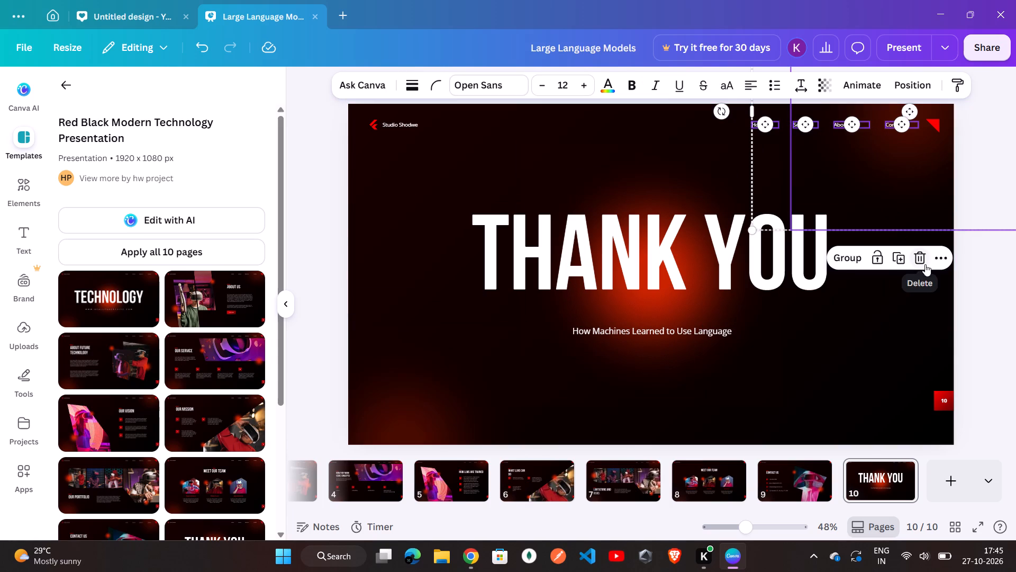
left_click(922, 260)
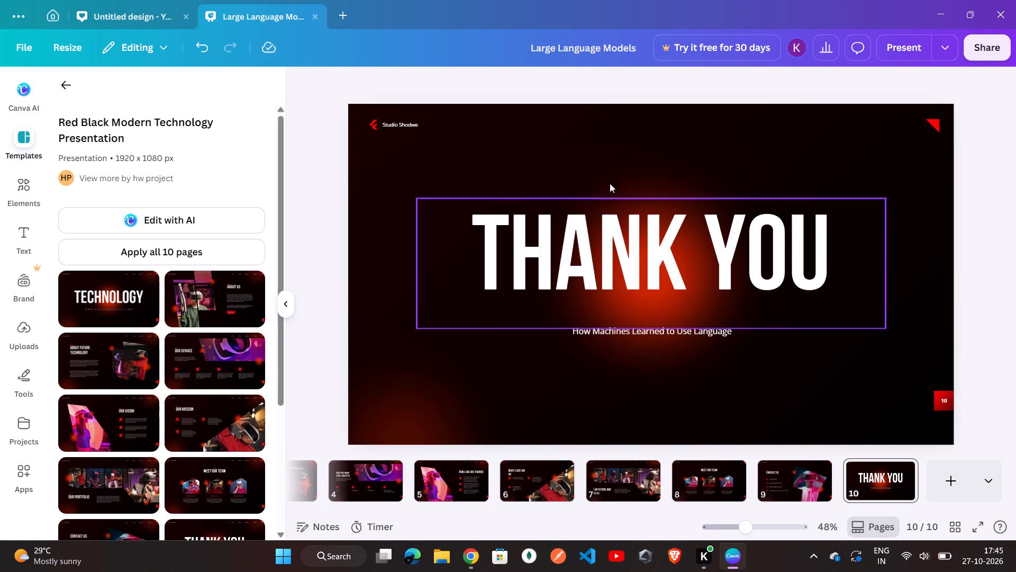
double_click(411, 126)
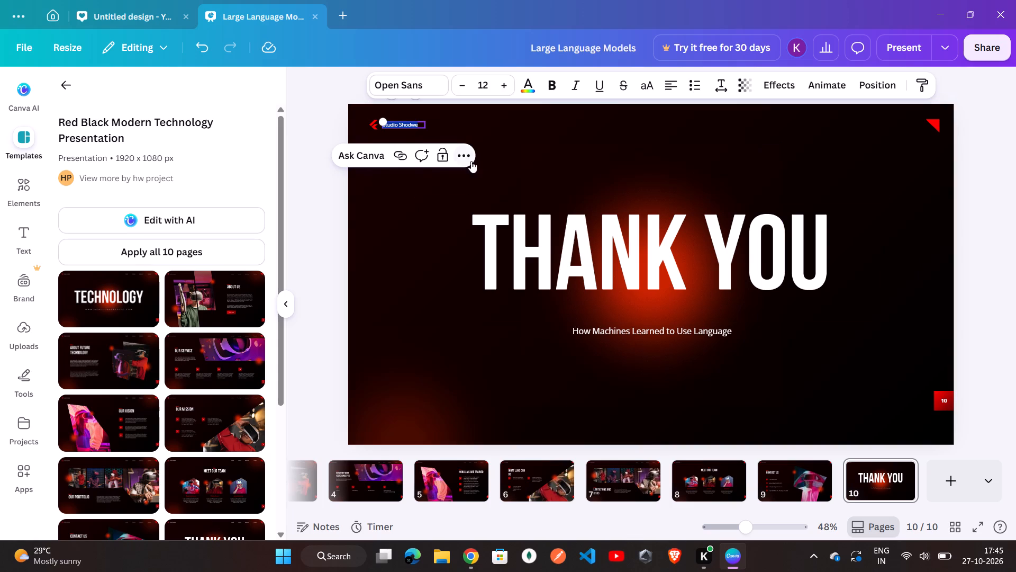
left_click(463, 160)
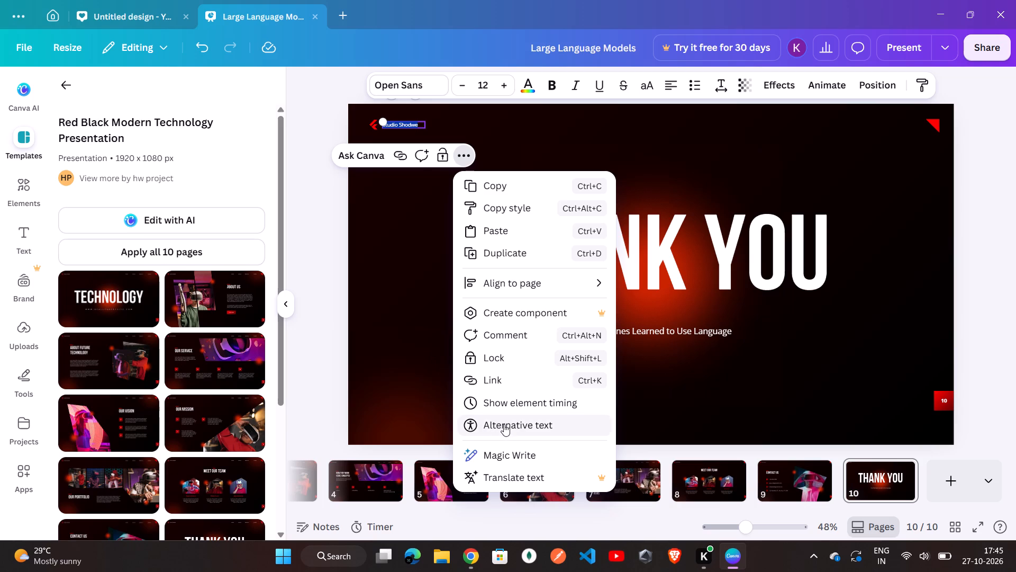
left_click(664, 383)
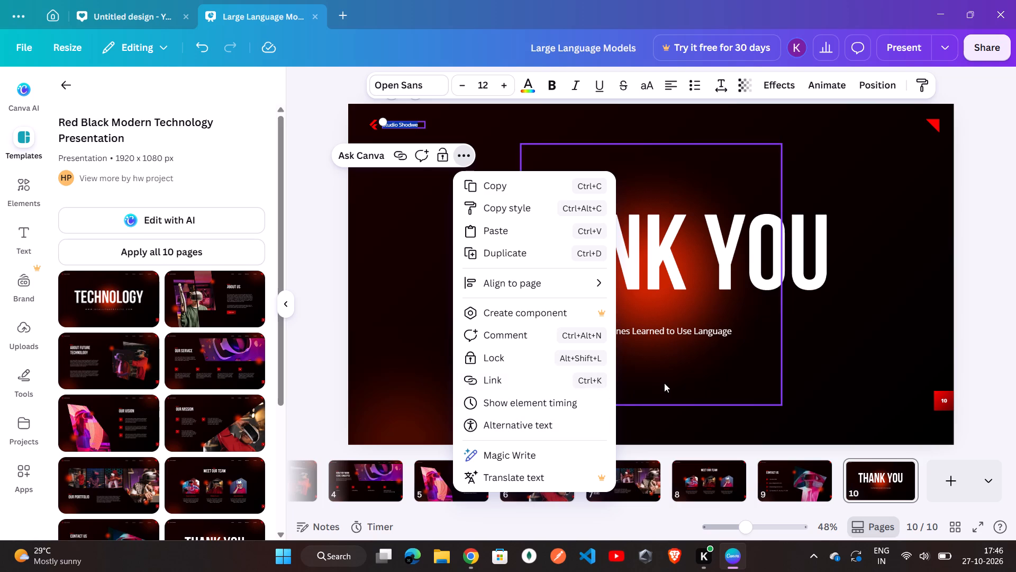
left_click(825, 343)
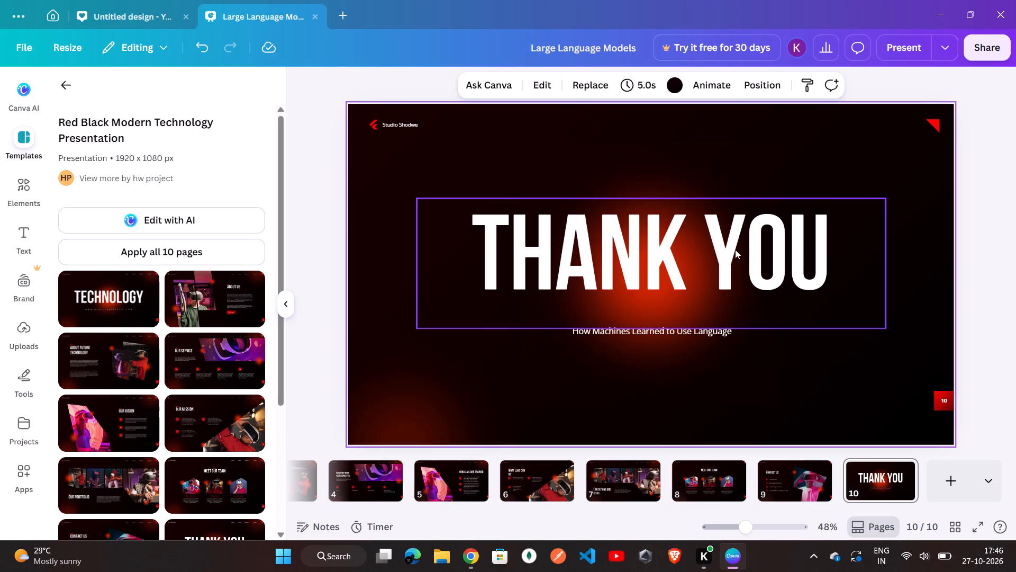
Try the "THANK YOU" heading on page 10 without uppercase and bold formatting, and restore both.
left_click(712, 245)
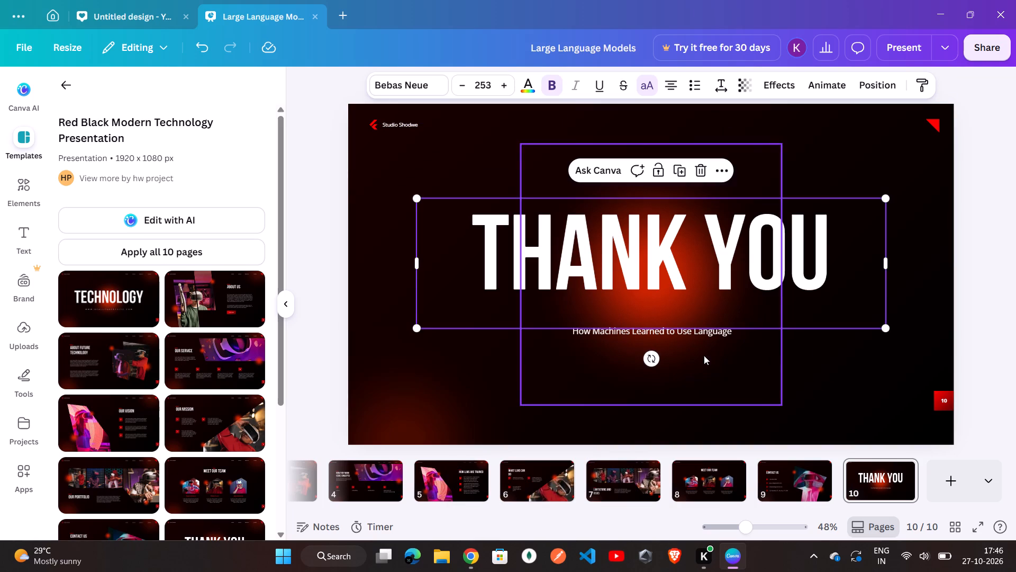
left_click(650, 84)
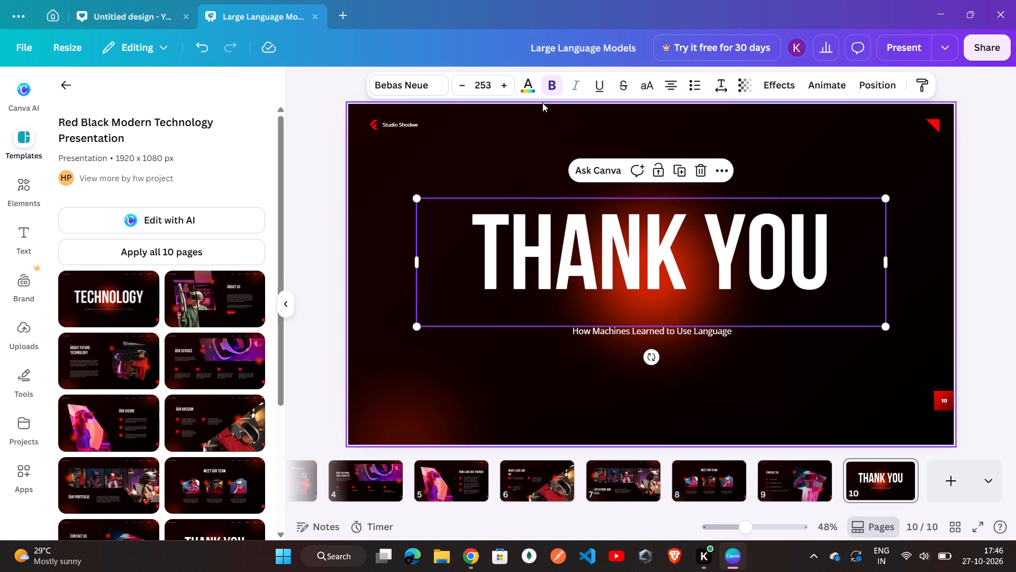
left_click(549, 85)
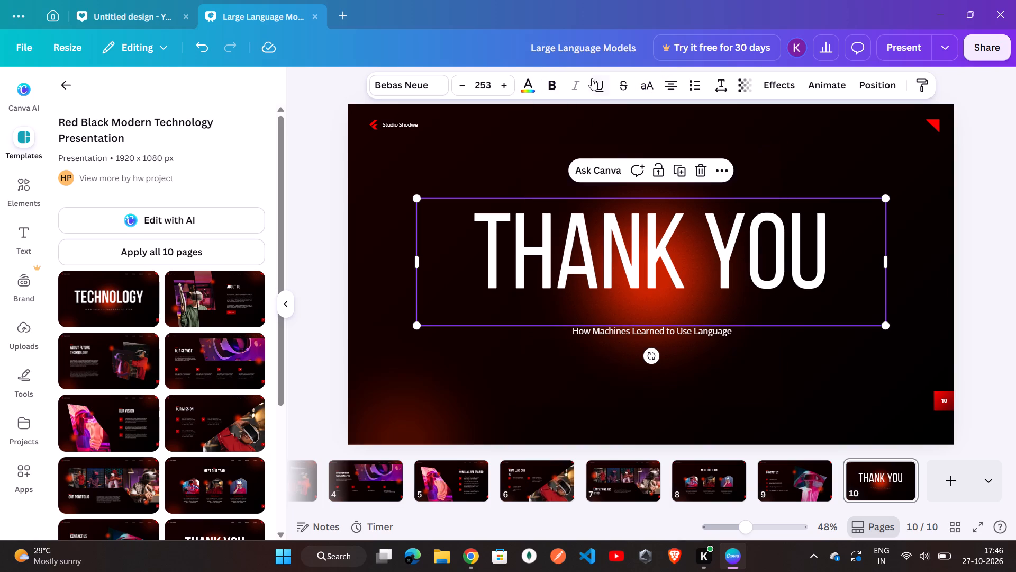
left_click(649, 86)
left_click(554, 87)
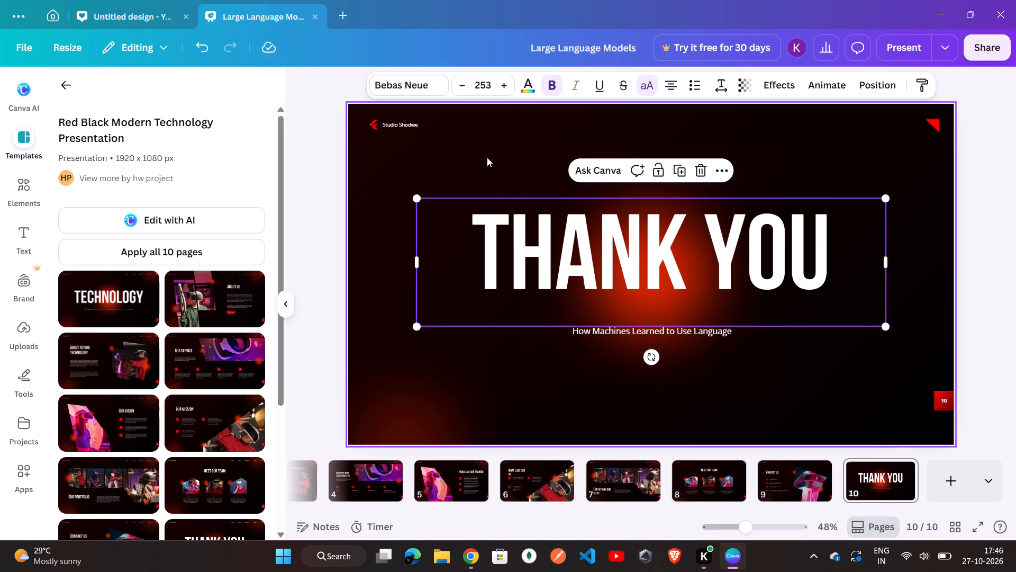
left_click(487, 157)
Move the "How Machines Learned to Use Language" subtitle on page 10 slightly up, closer beneath the "THANK YOU" heading.
left_click_drag(631, 332, 632, 309)
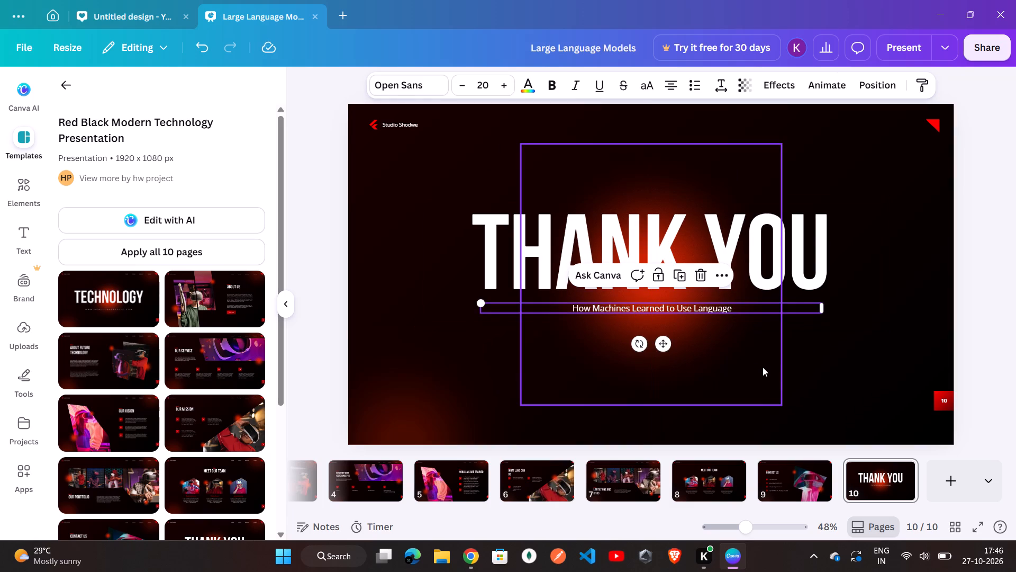
left_click(763, 367)
left_click(843, 355)
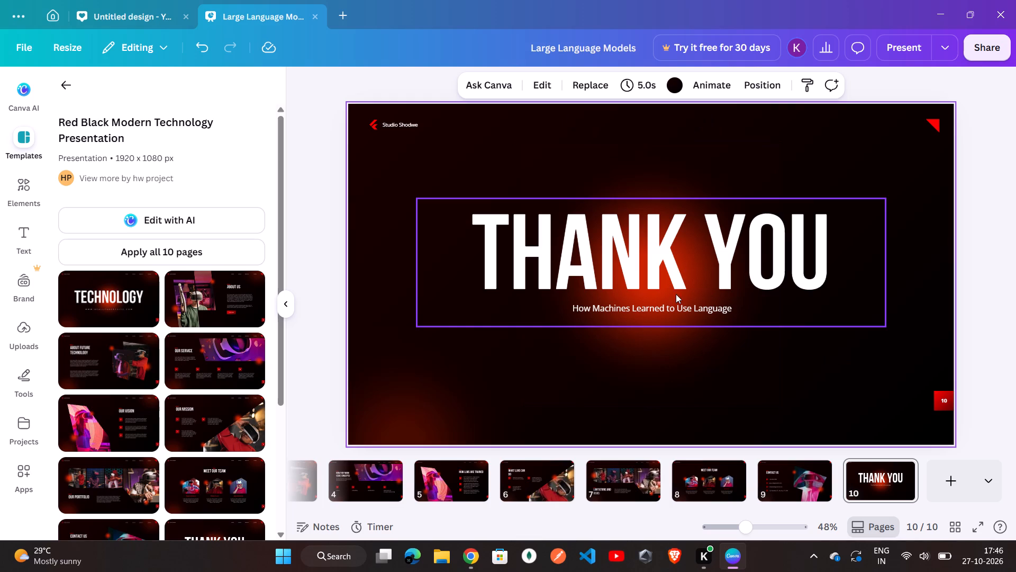
left_click_drag(677, 310, 681, 321)
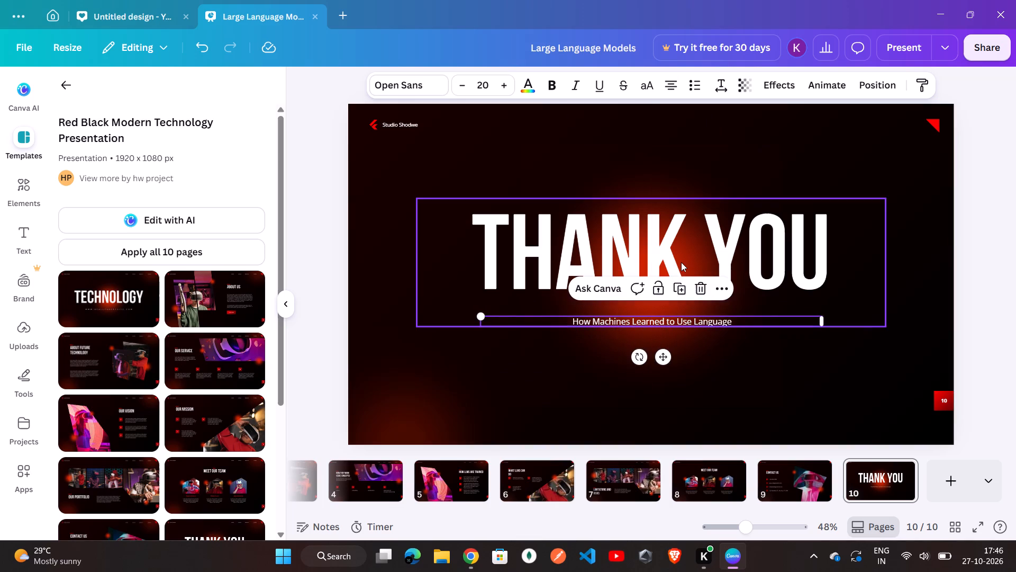
Move the "THANK YOU" heading on page 10 slightly down so it sits just above the subtitle.
left_click_drag(681, 262, 685, 273)
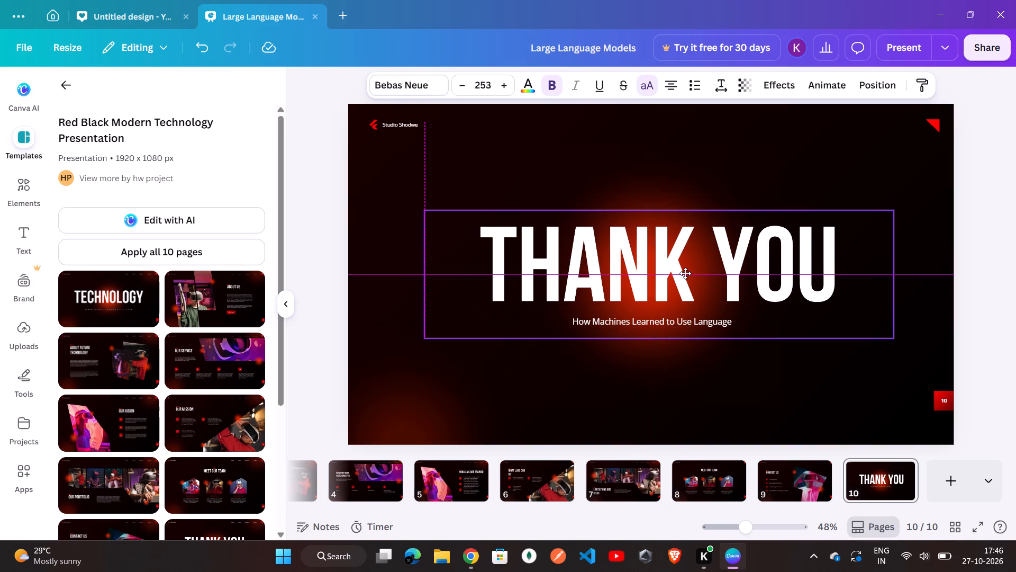
left_click_drag(685, 273, 688, 281)
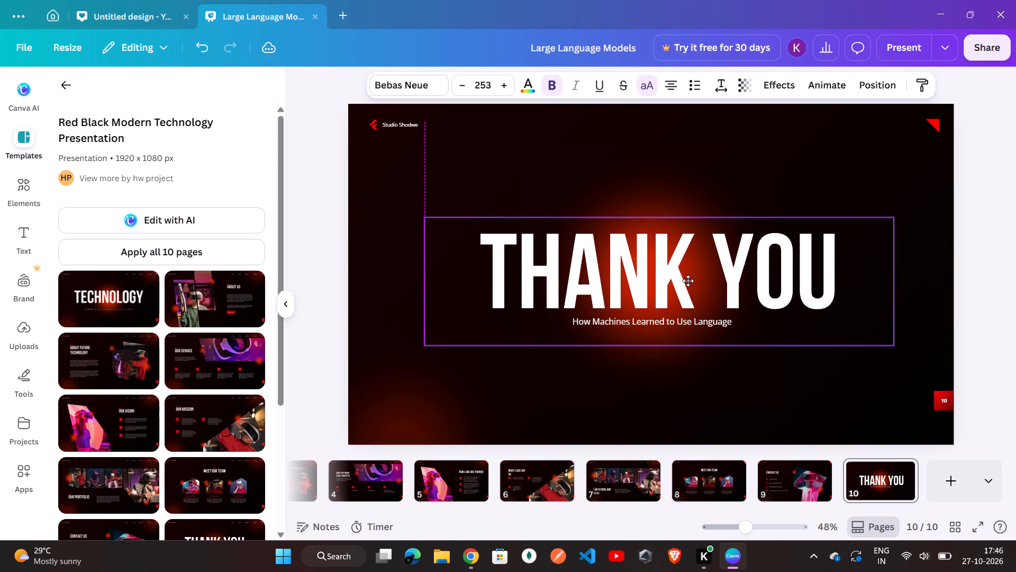
left_click_drag(688, 281, 688, 278)
left_click(791, 371)
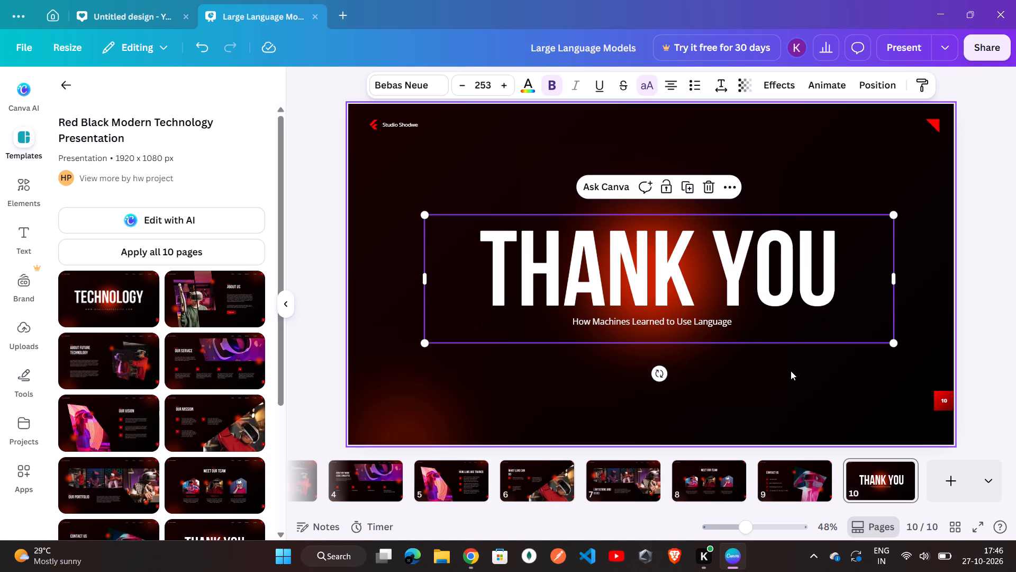
Delete the Home, Service, About Us and Contact navigation labels from the header of the "LARGE LANGUAGE MODELS" title page 1.
left_click(541, 467)
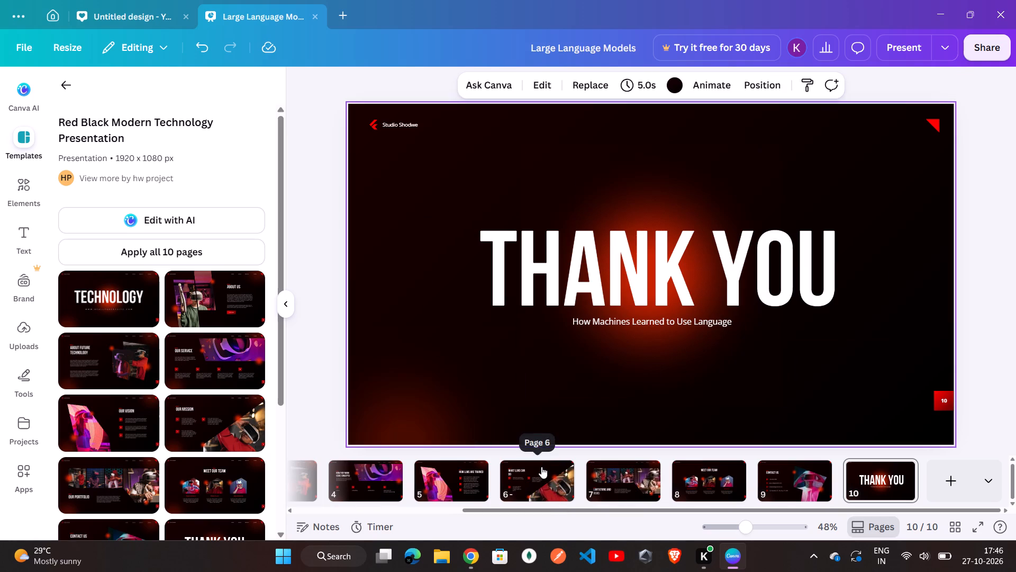
scroll(493, 478, "right", 4)
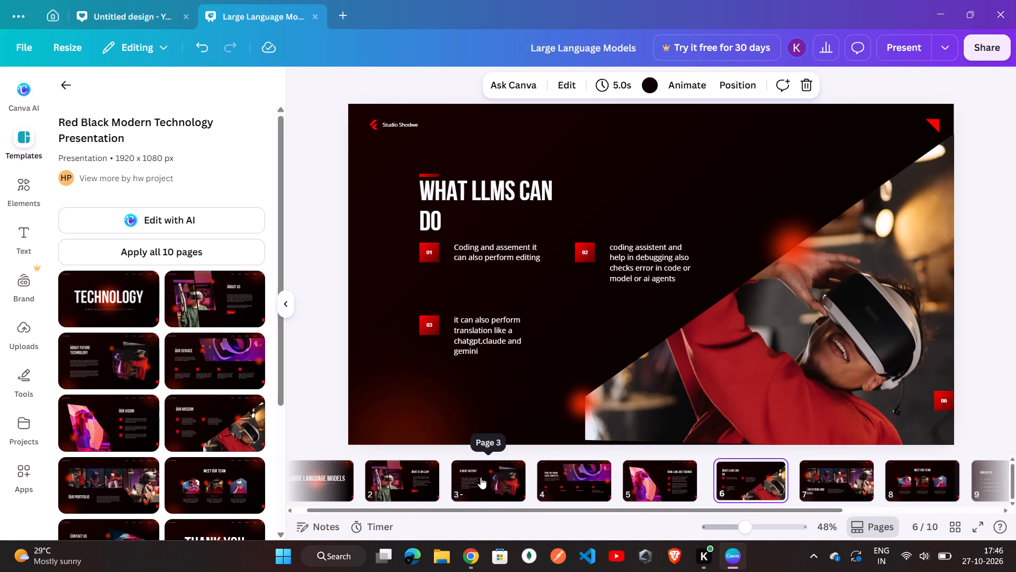
left_click(480, 477)
left_click(415, 480)
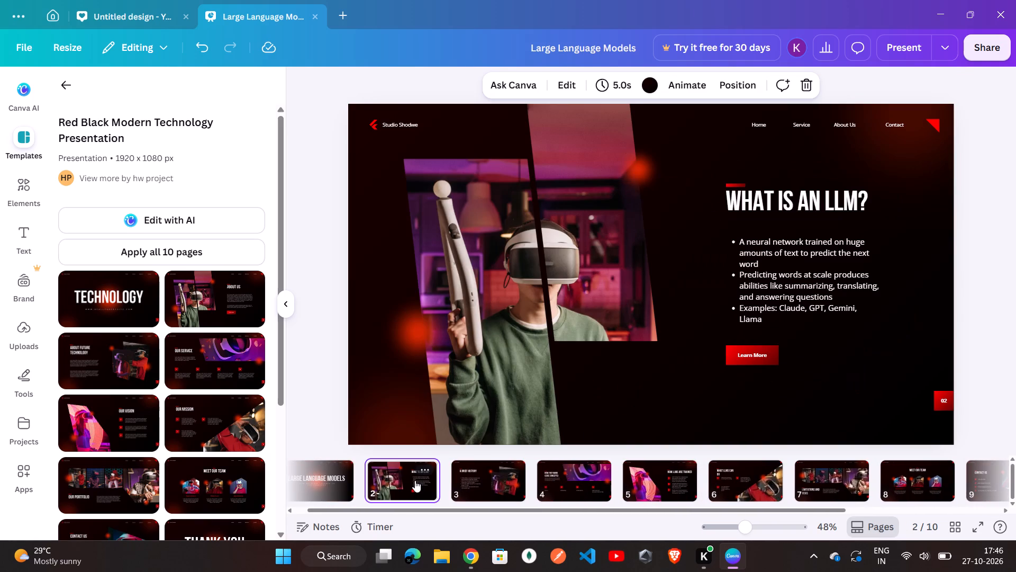
scroll(415, 480, "right", 3)
left_click(355, 476)
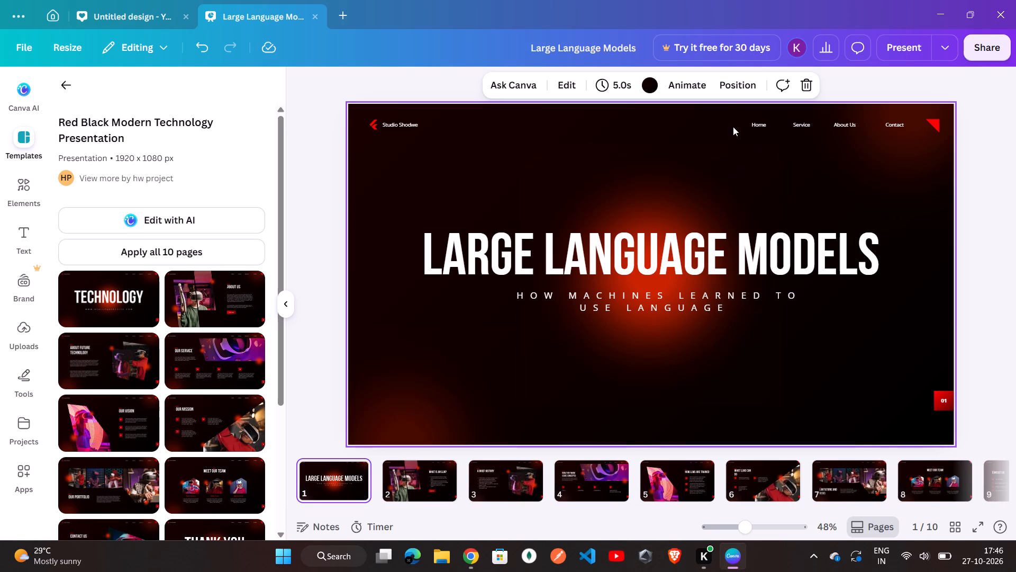
left_click_drag(733, 127, 899, 128)
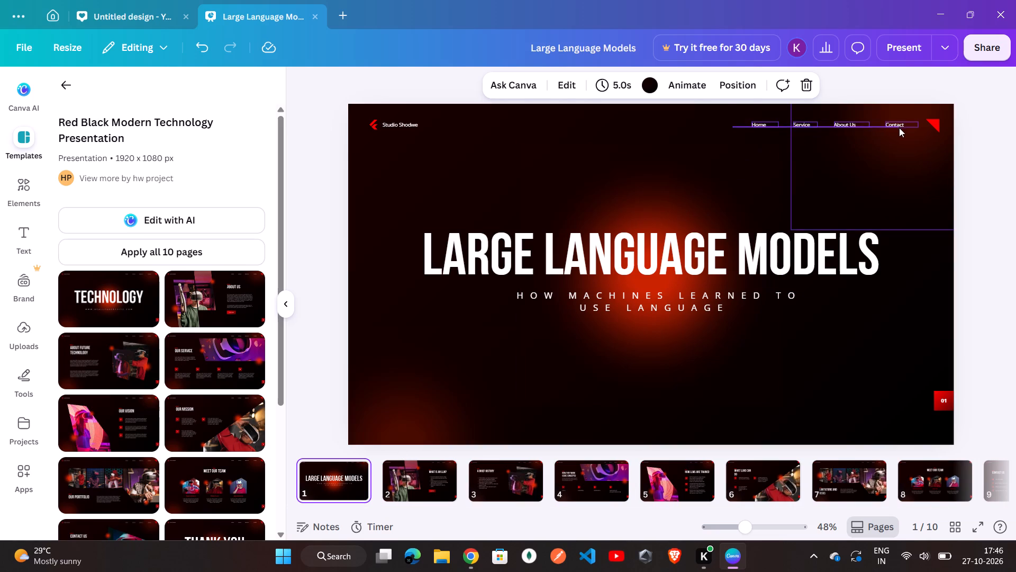
left_click(915, 257)
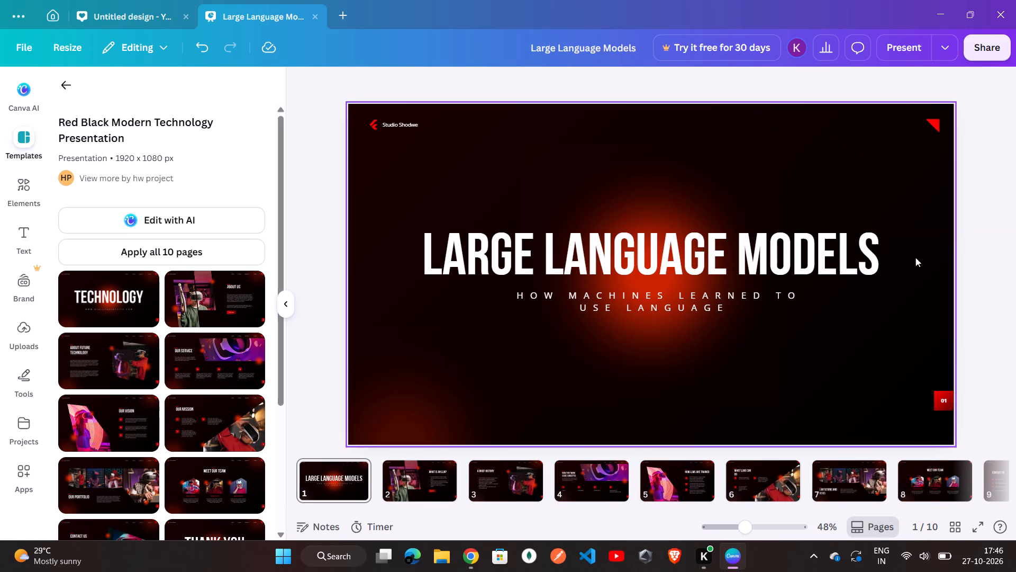
Delete the Home, Service, About Us and Contact navigation labels from the header of the "WHAT IS AN LLM?" page 2.
left_click(415, 488)
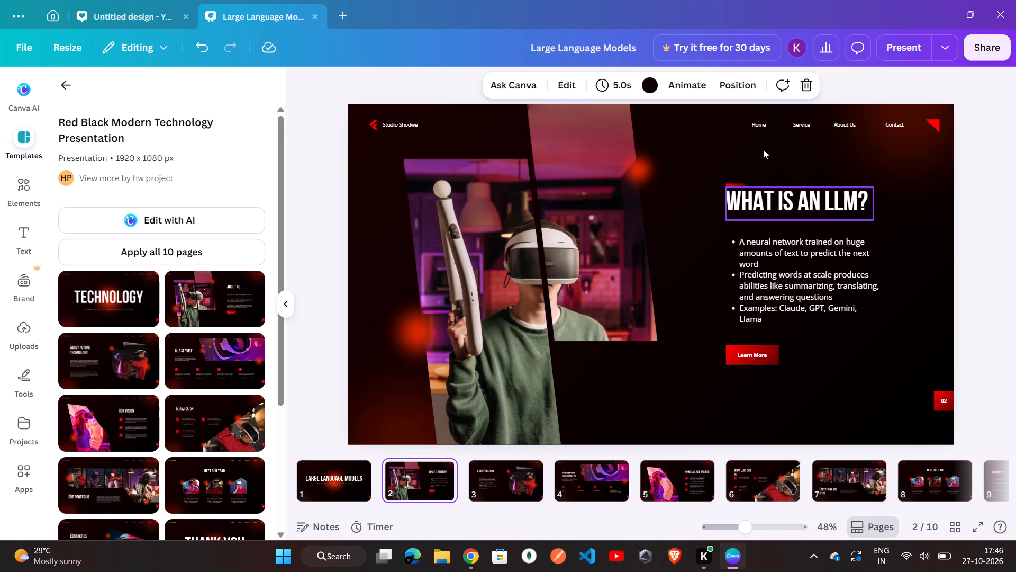
left_click_drag(729, 120, 843, 127)
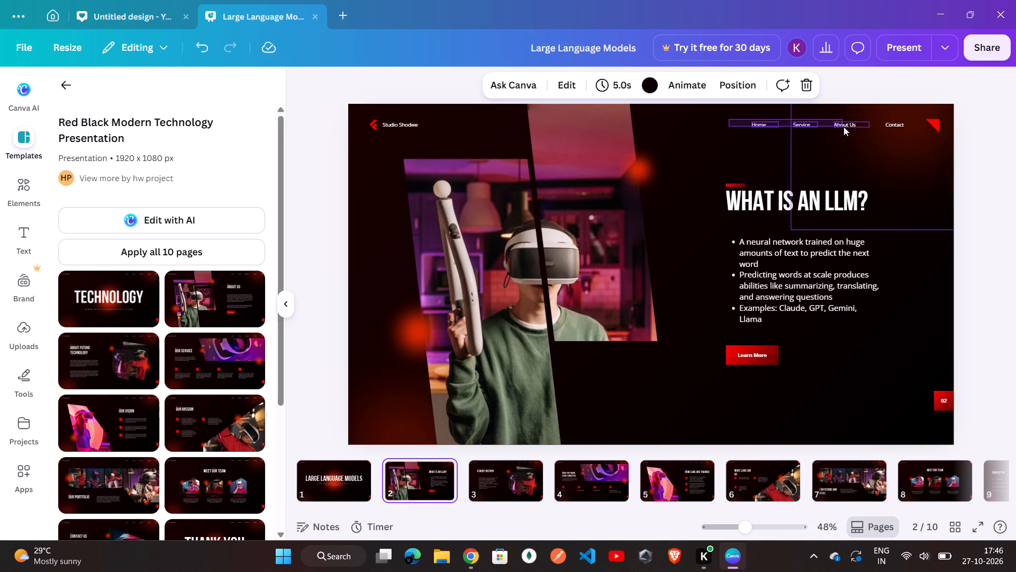
left_click_drag(843, 127, 900, 126)
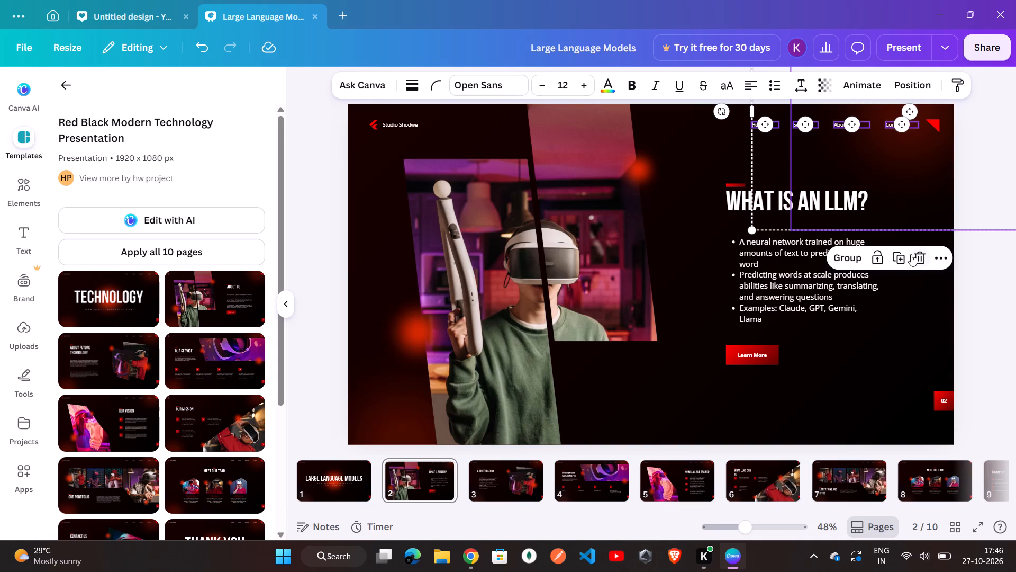
left_click(916, 255)
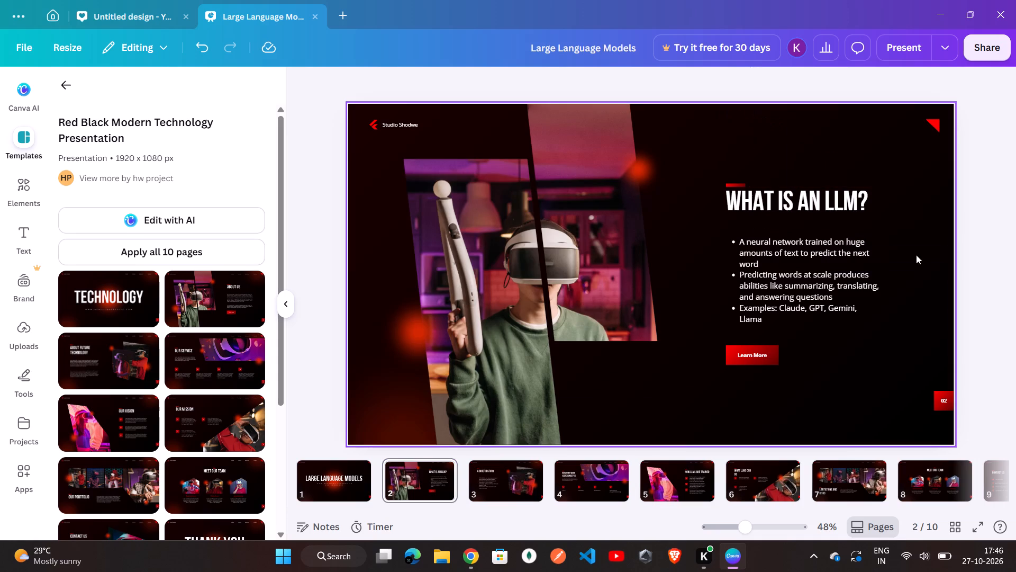
Delete the Home, Service, About Us and Contact navigation labels from the header of the "A BRIEF HISTORY" page 3.
left_click(519, 472)
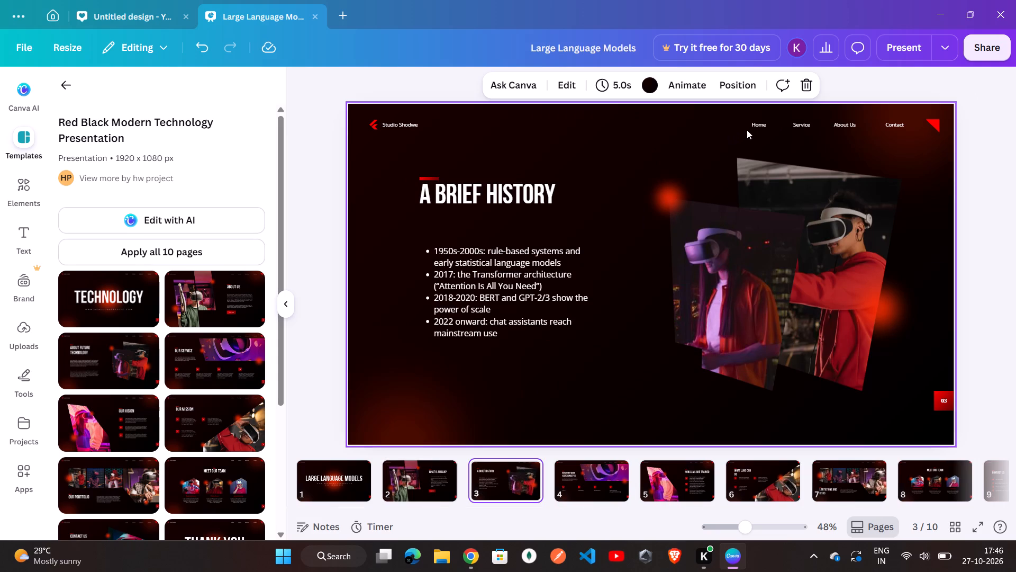
left_click_drag(741, 122, 765, 126)
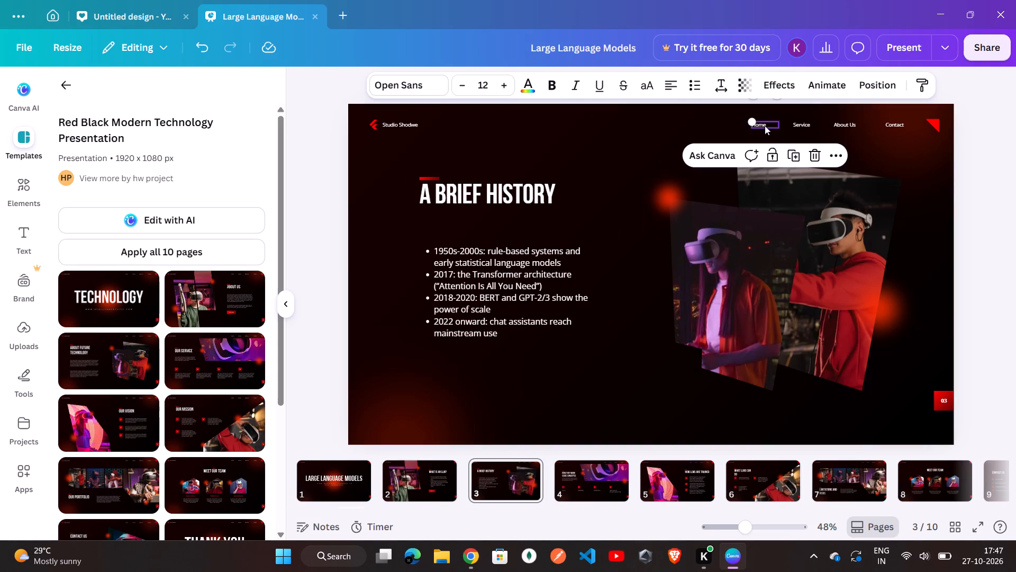
left_click(811, 157)
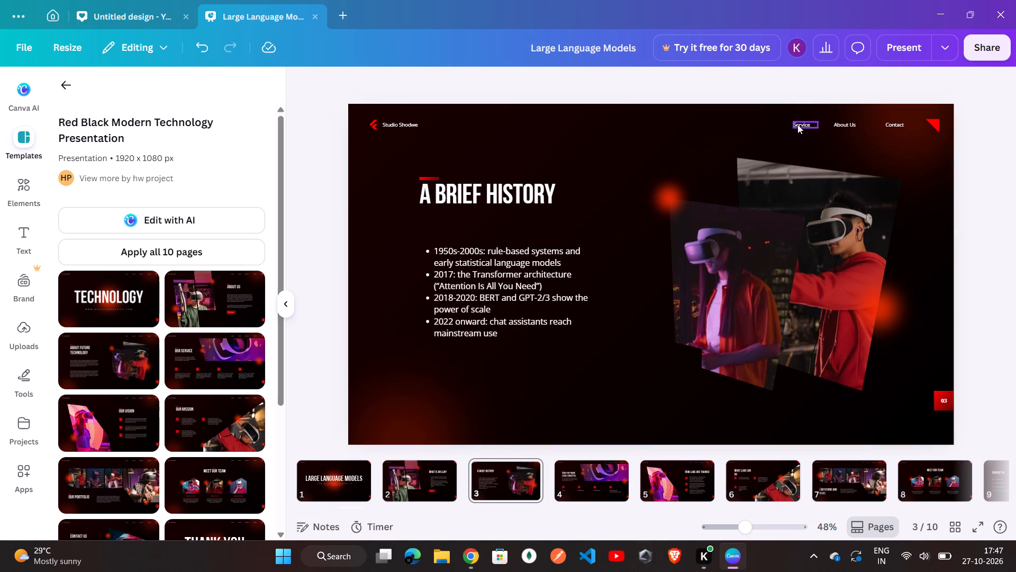
left_click(797, 124)
left_click(856, 157)
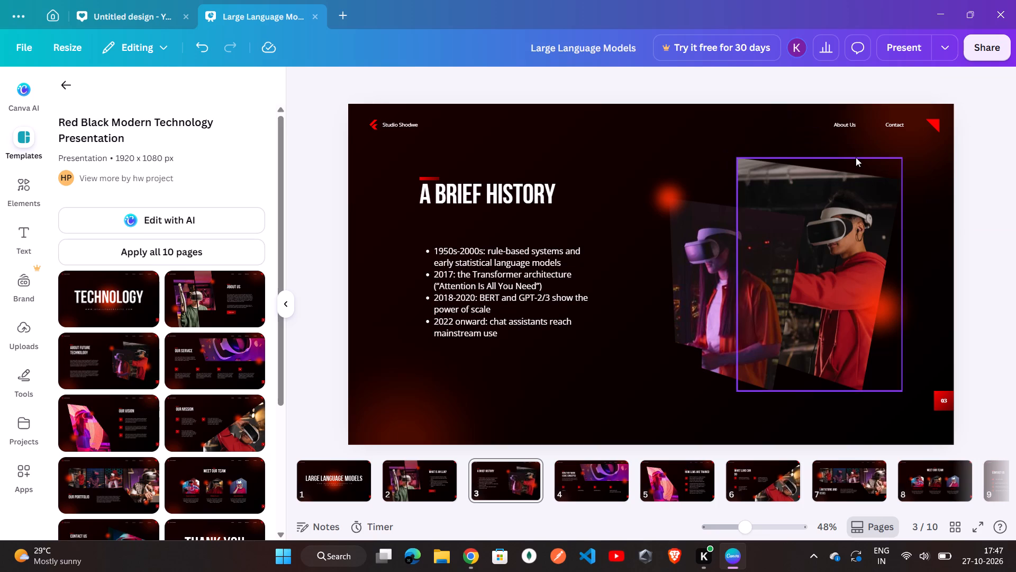
left_click(849, 123)
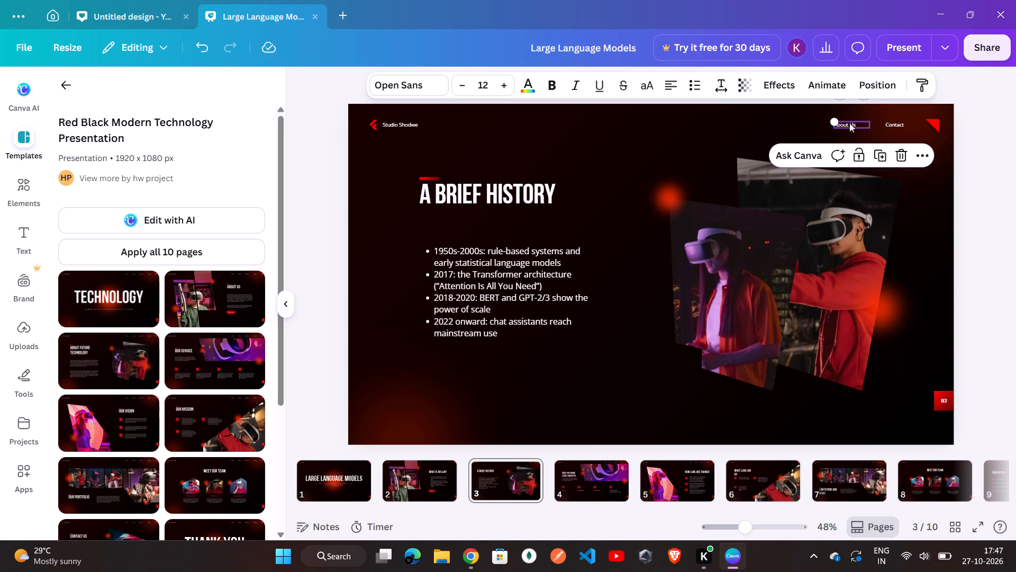
left_click(896, 154)
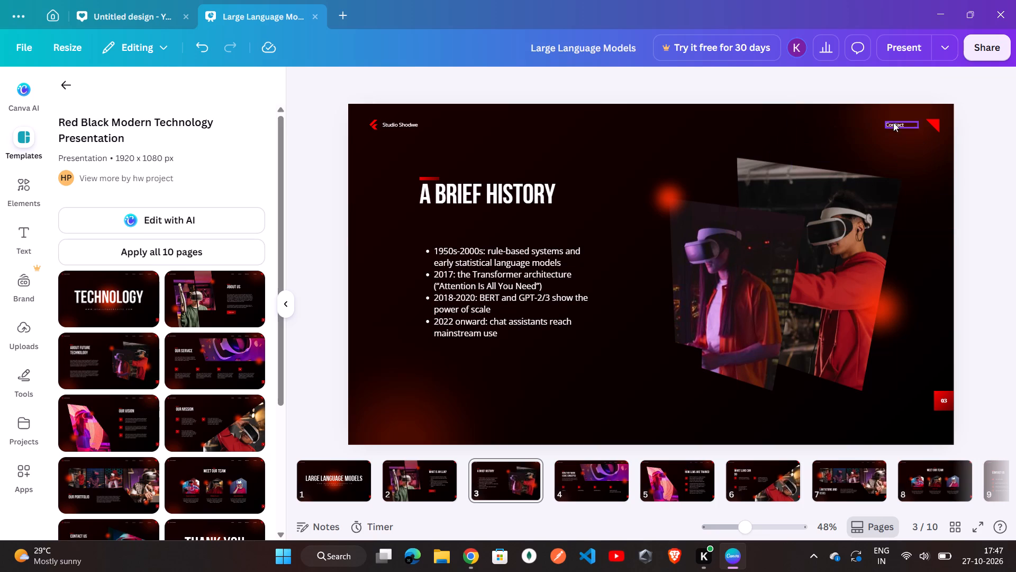
left_click(894, 123)
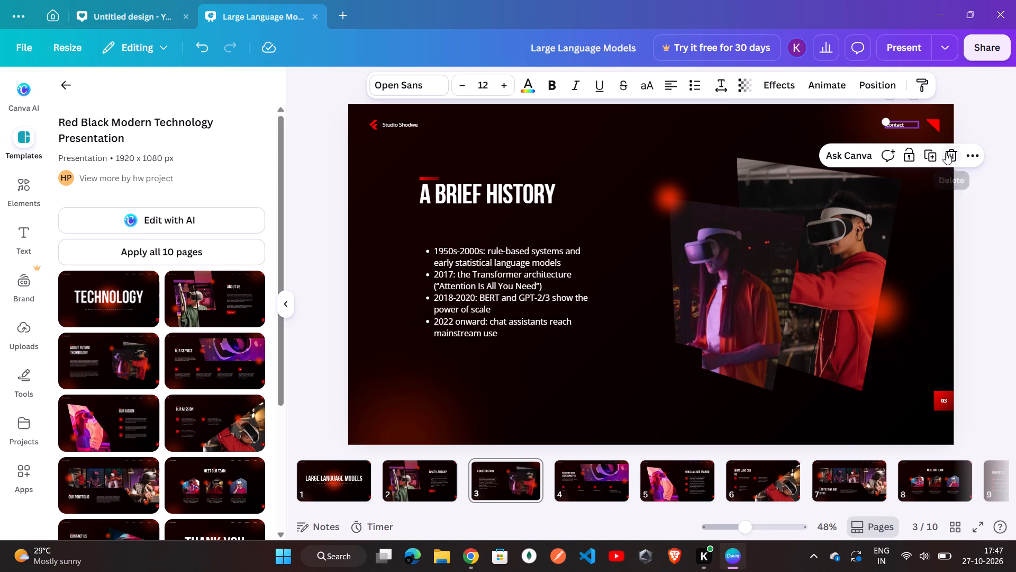
left_click(946, 153)
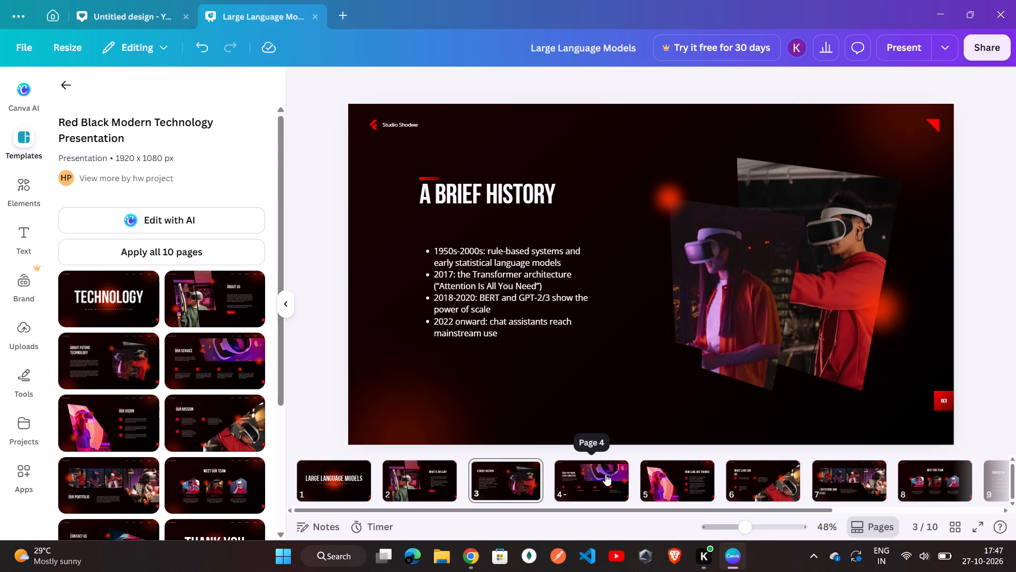
Delete the Home, Service, About Us and Contact navigation labels from the header of the "HOW THEY WORK (CORE CONCEPTS)" page 4.
left_click(605, 474)
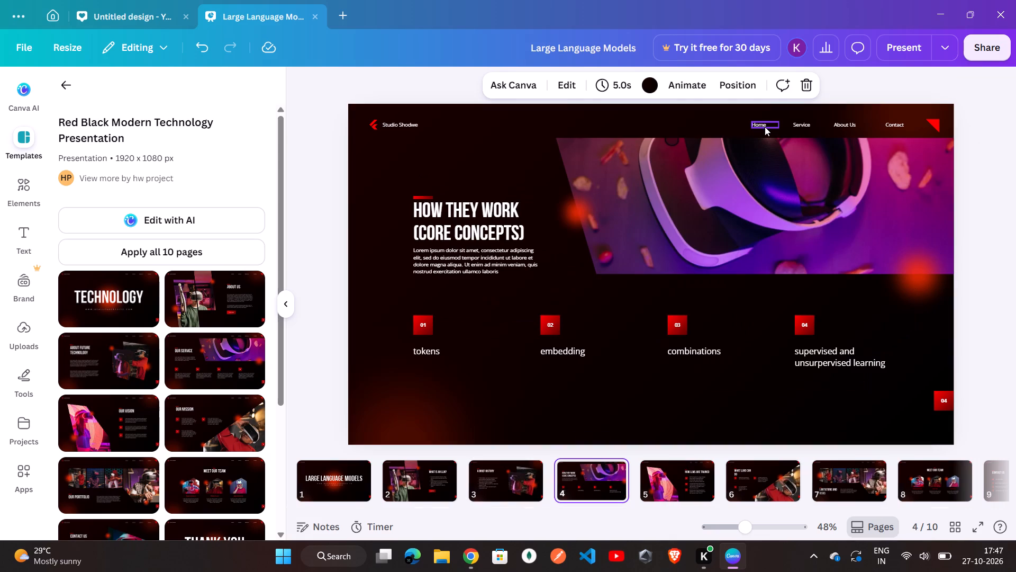
left_click(765, 127)
left_click(814, 151)
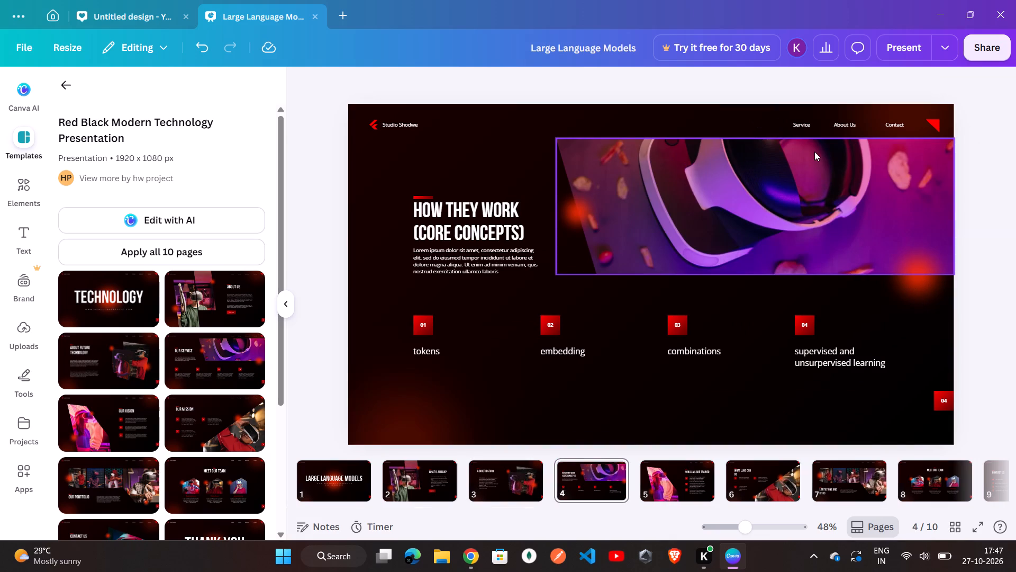
left_click(809, 126)
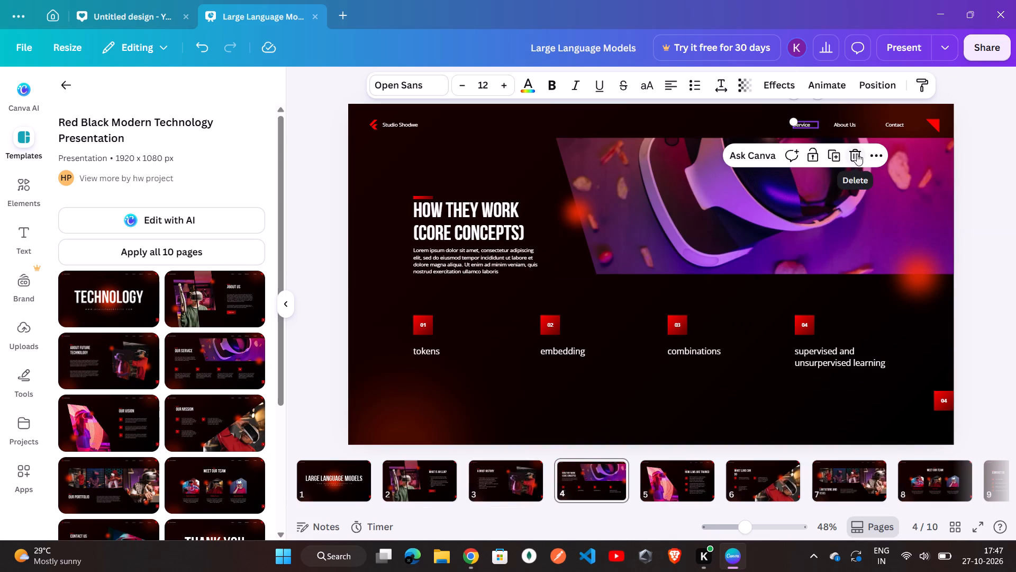
left_click(857, 154)
left_click(850, 126)
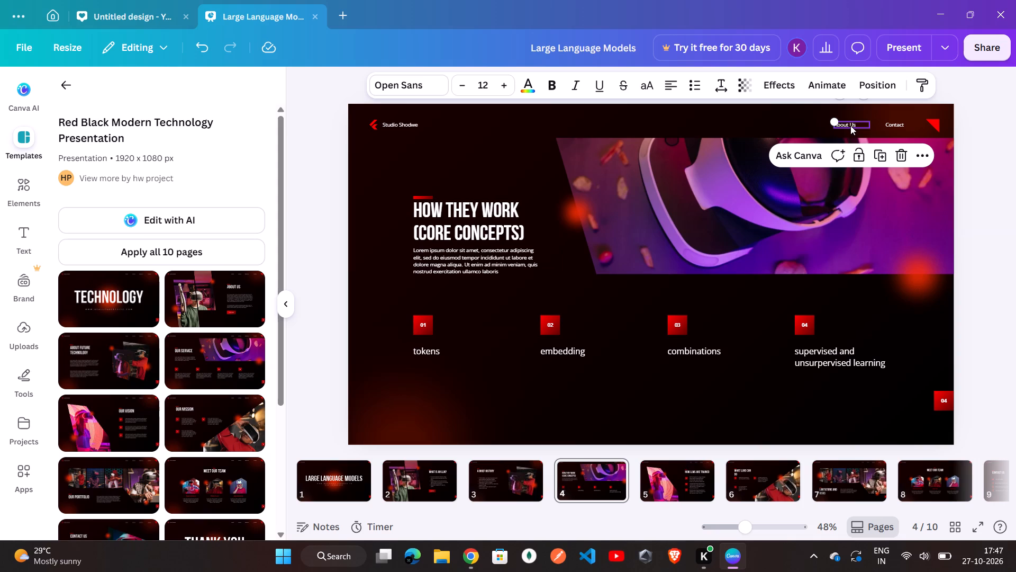
left_click(895, 155)
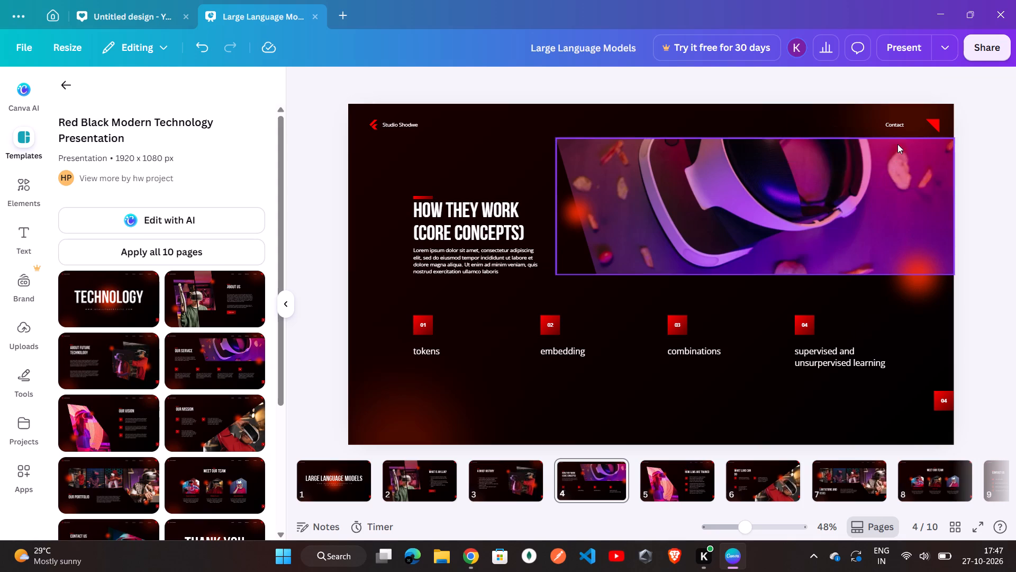
left_click(899, 125)
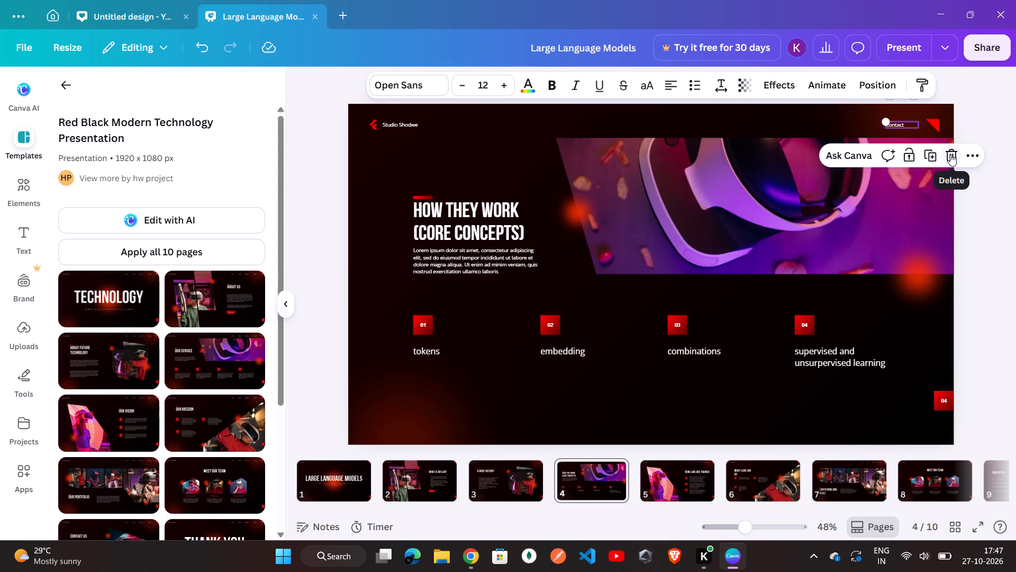
left_click(950, 154)
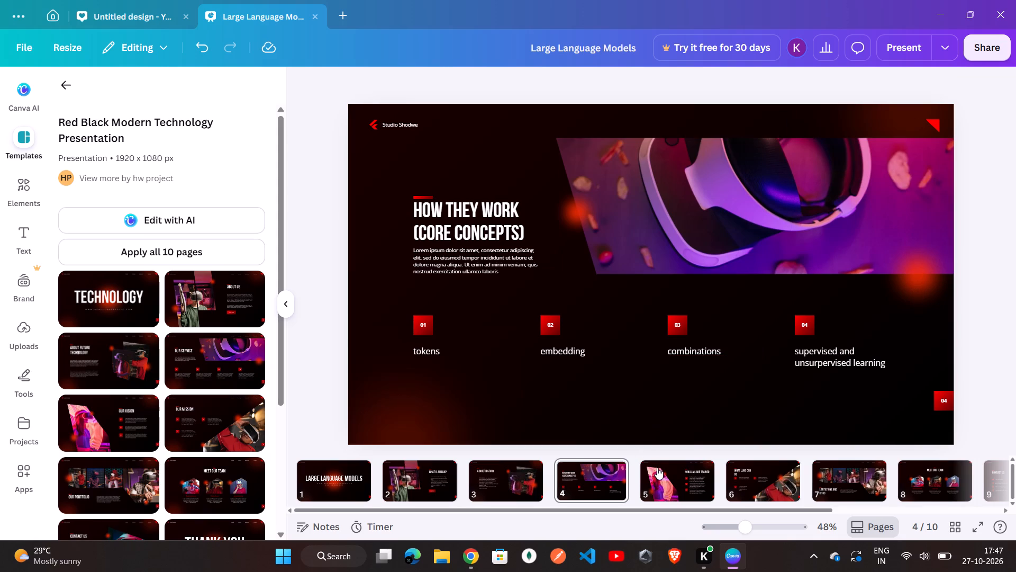
Delete the Home, Service, About Us and Contact navigation labels from the header of the "HOW LLMS ARE TRAINED" page 5.
left_click(657, 468)
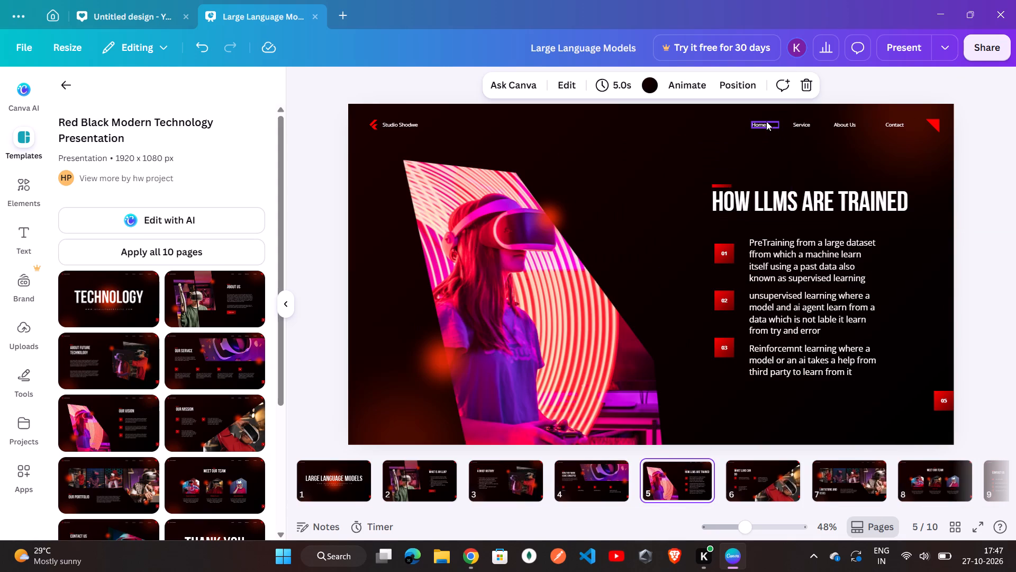
left_click(766, 121)
left_click(815, 153)
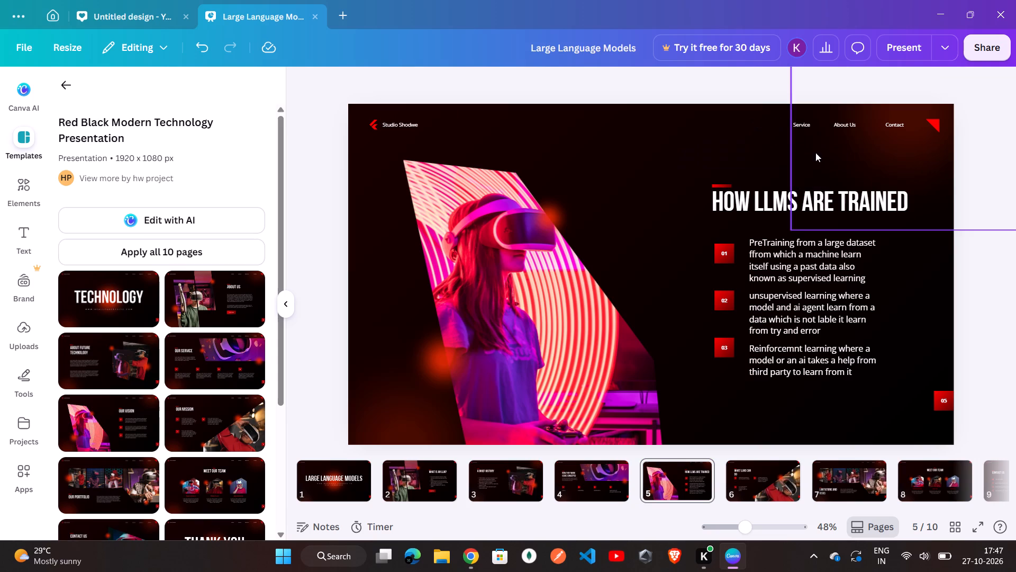
left_click(800, 124)
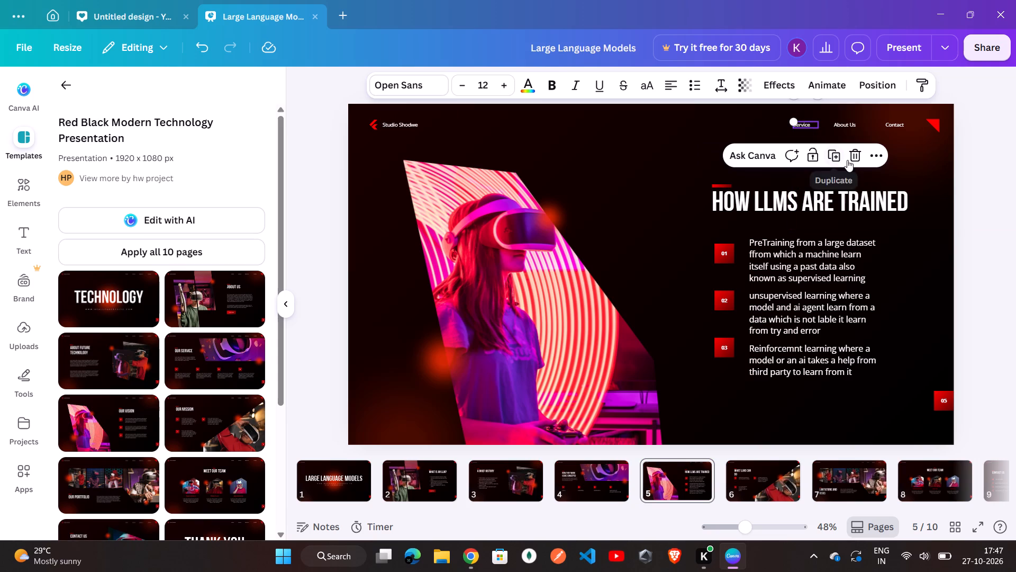
left_click(850, 159)
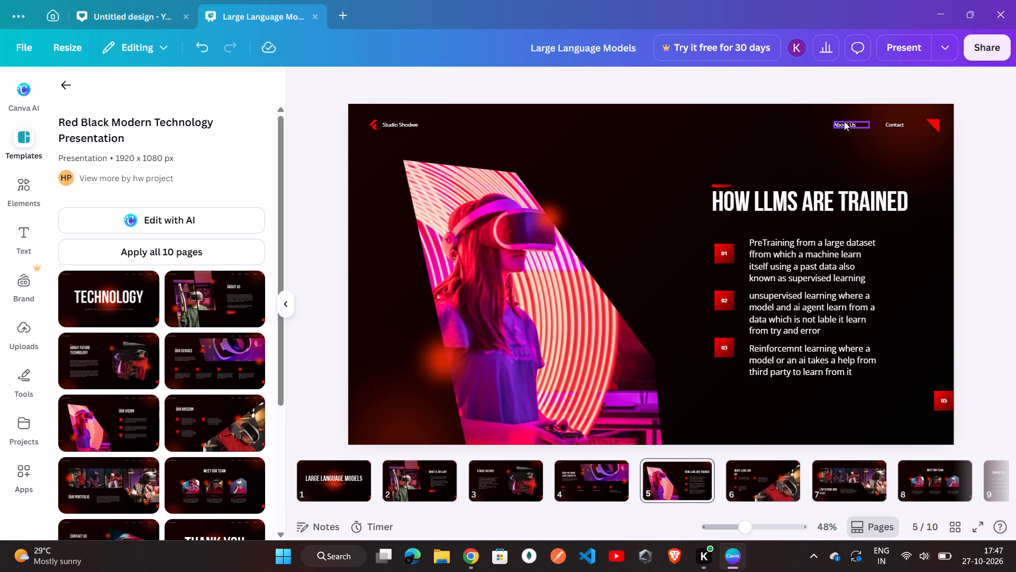
left_click(844, 121)
left_click(900, 157)
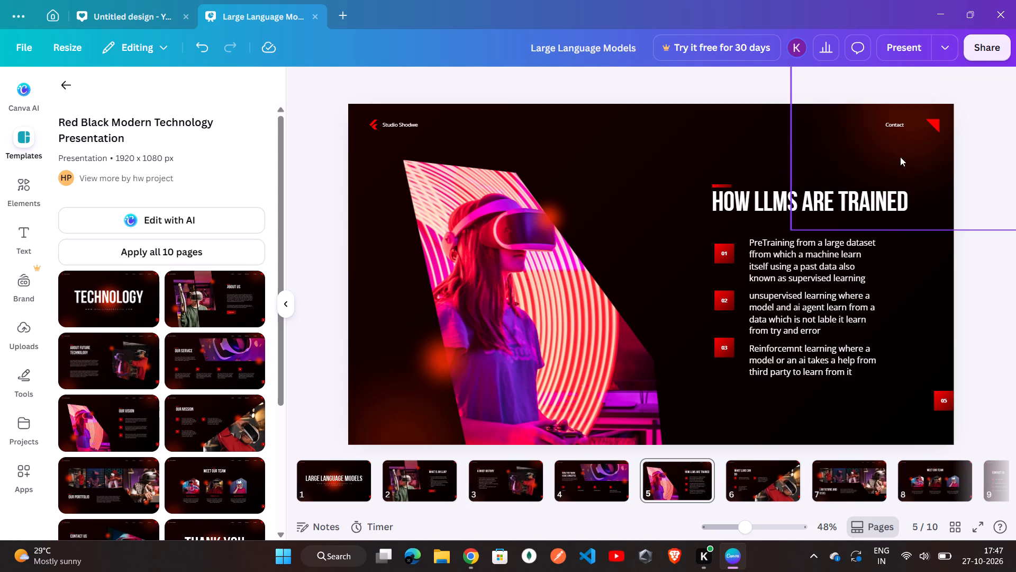
left_click(895, 123)
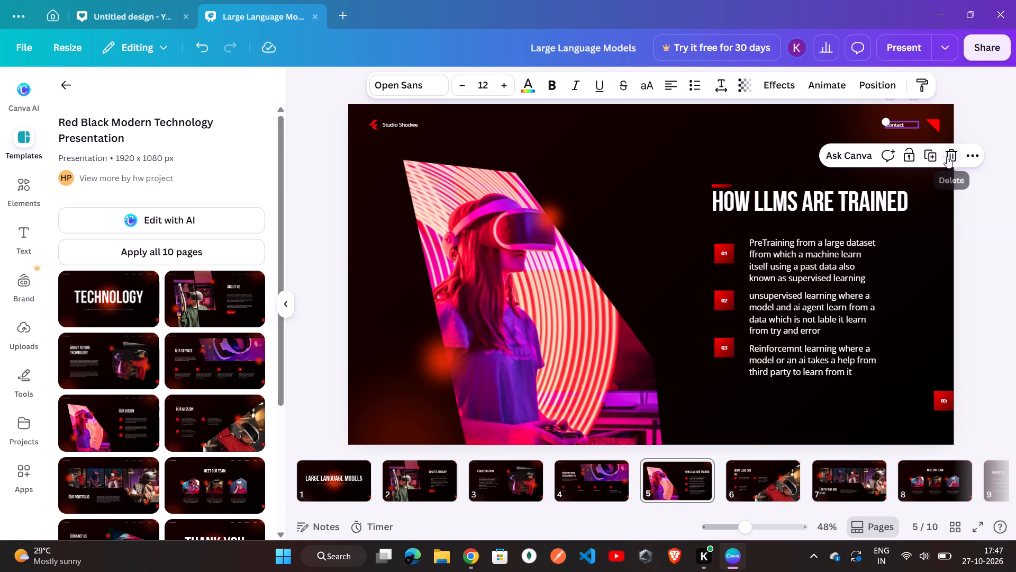
left_click(947, 156)
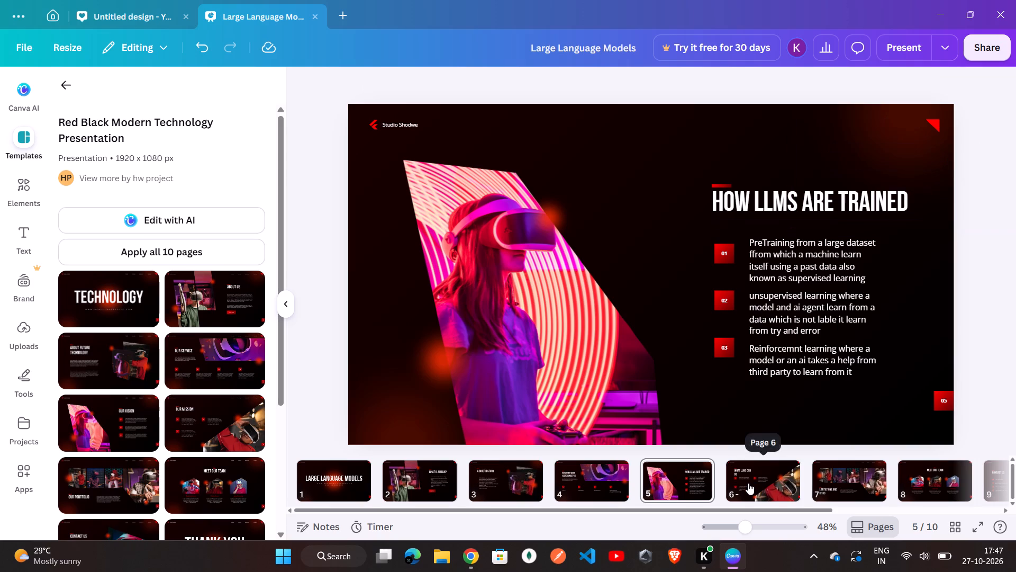
Delete the Home, Service, About Us and Contact navigation labels from the header of the "LIMITATIONS AND RISKS" page 7.
left_click(748, 483)
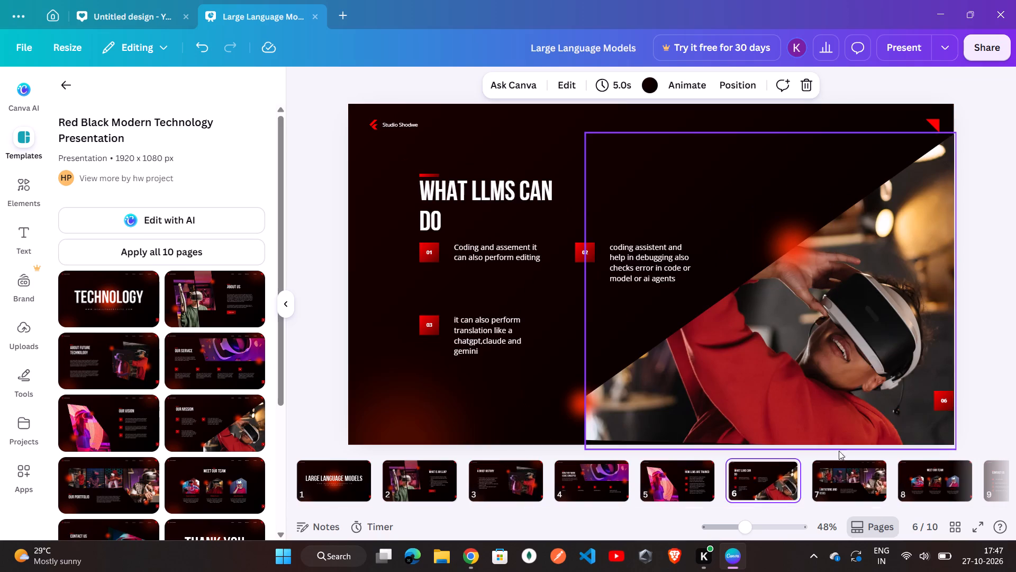
left_click(839, 480)
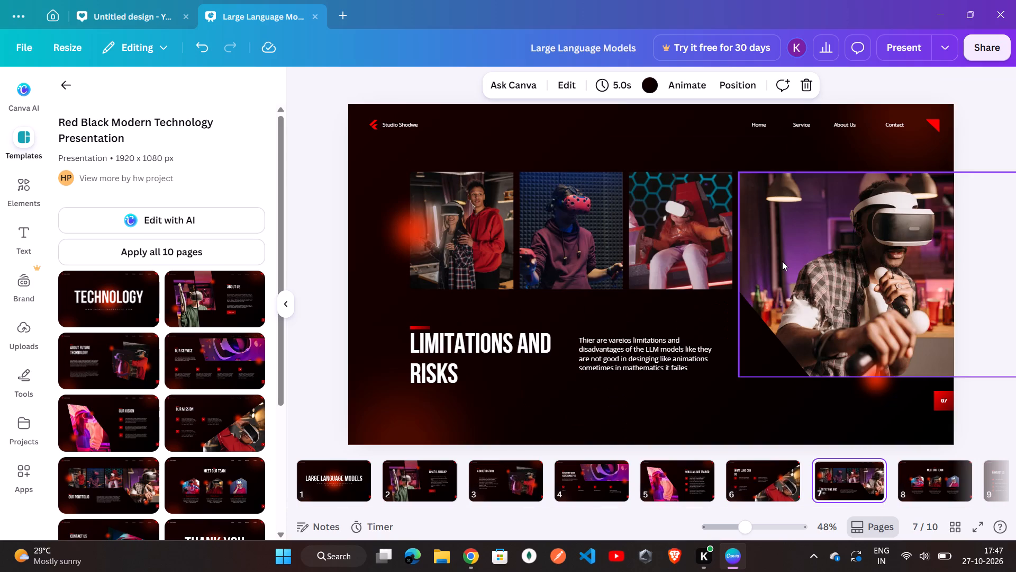
left_click(757, 122)
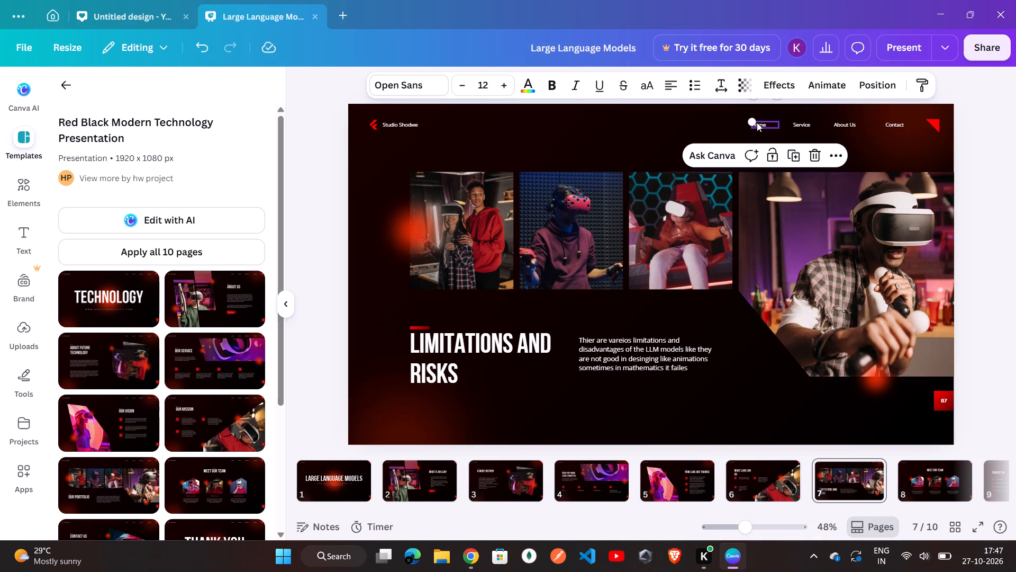
left_click(814, 153)
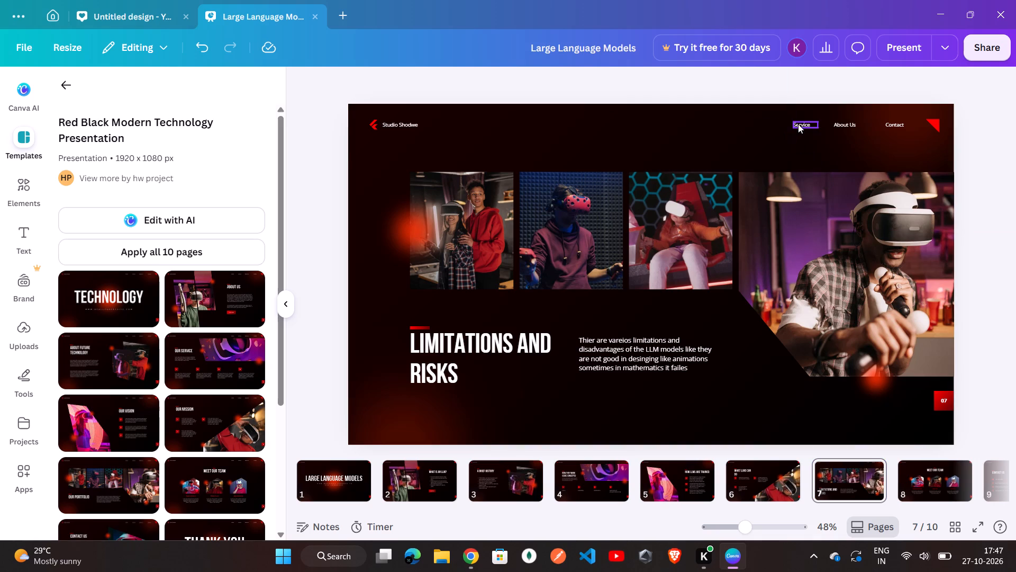
left_click(798, 124)
left_click(851, 158)
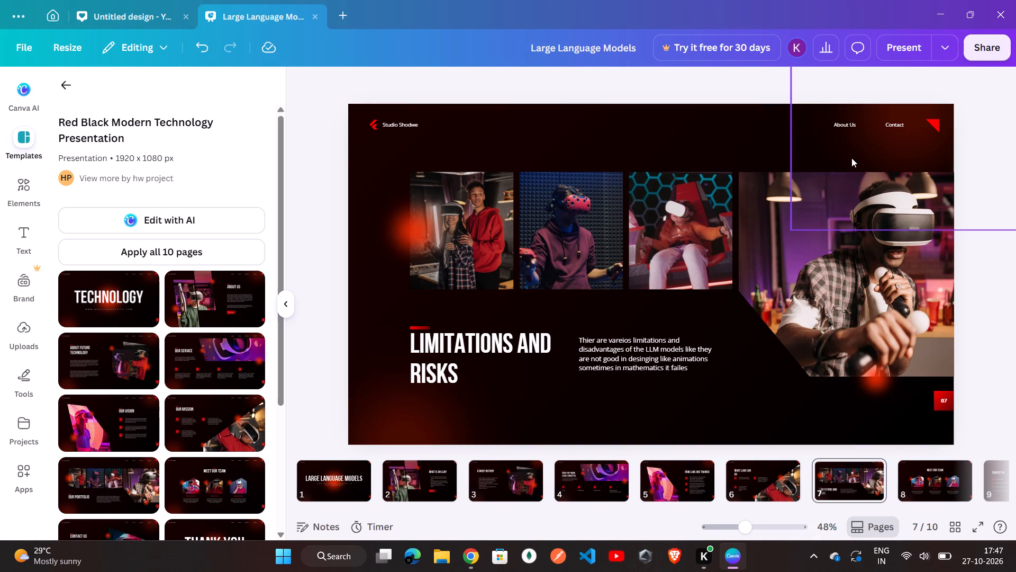
left_click(842, 127)
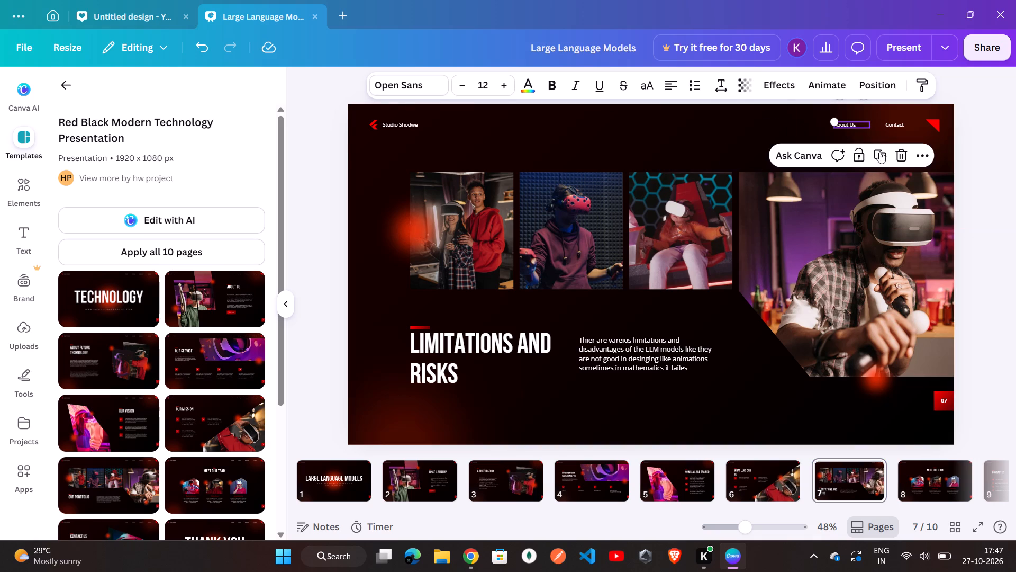
left_click(896, 154)
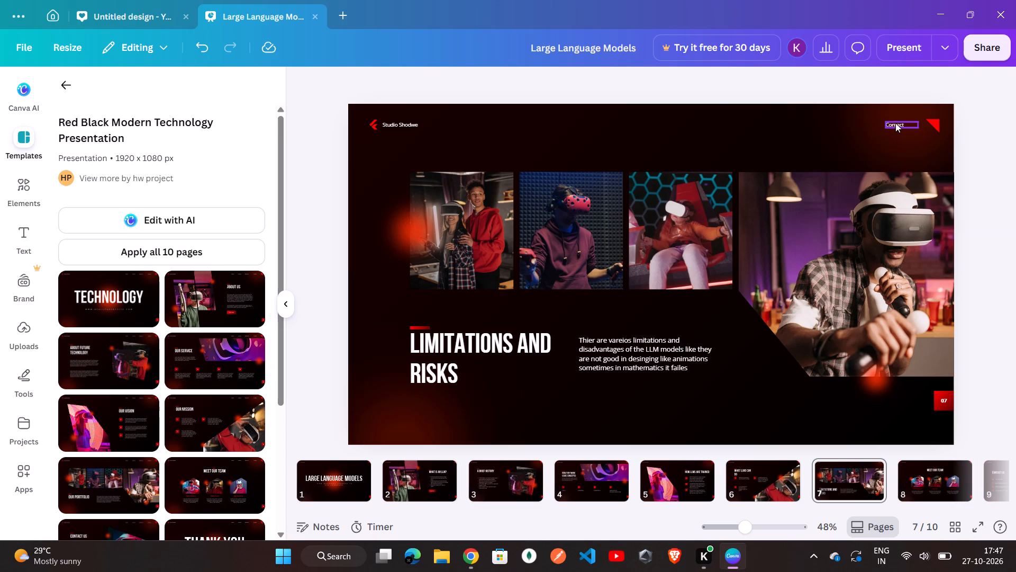
left_click(895, 123)
left_click(946, 152)
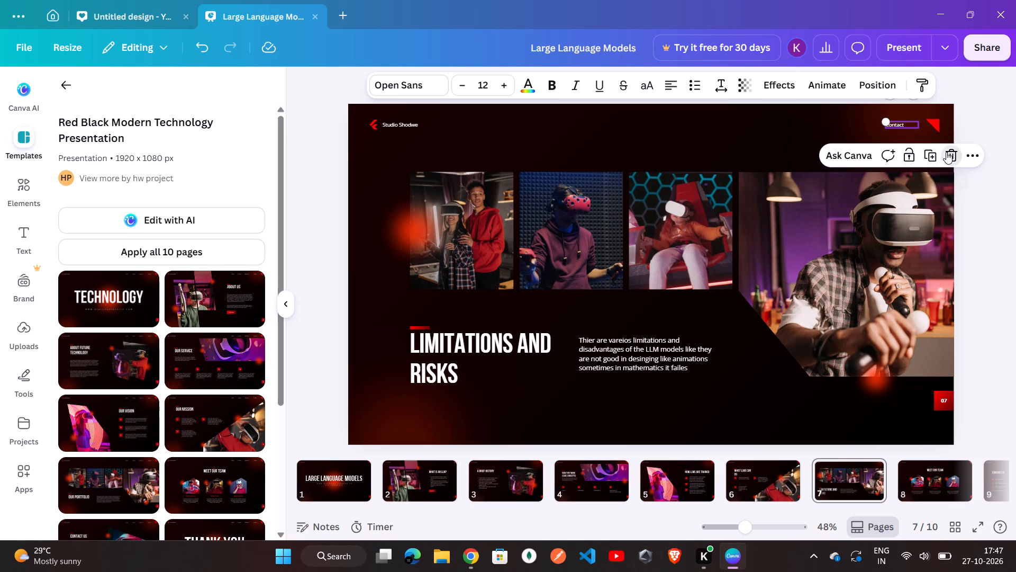
Review pages 8 and 9, and go back through pages 7, 6 and 4, checking their headers for leftover navigation labels.
scroll(695, 471, "left", 2)
left_click(819, 467)
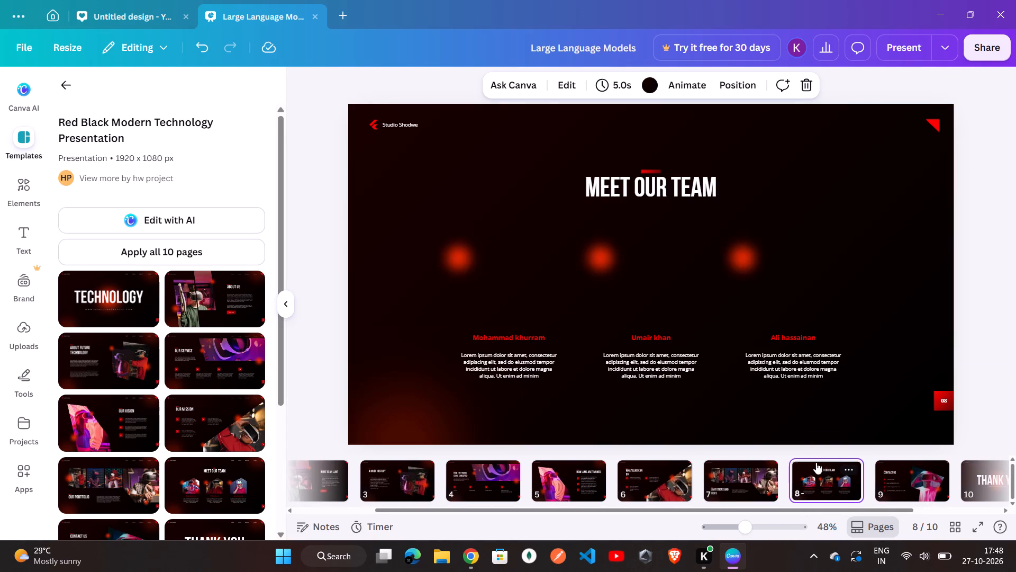
scroll(775, 468, "left", 1)
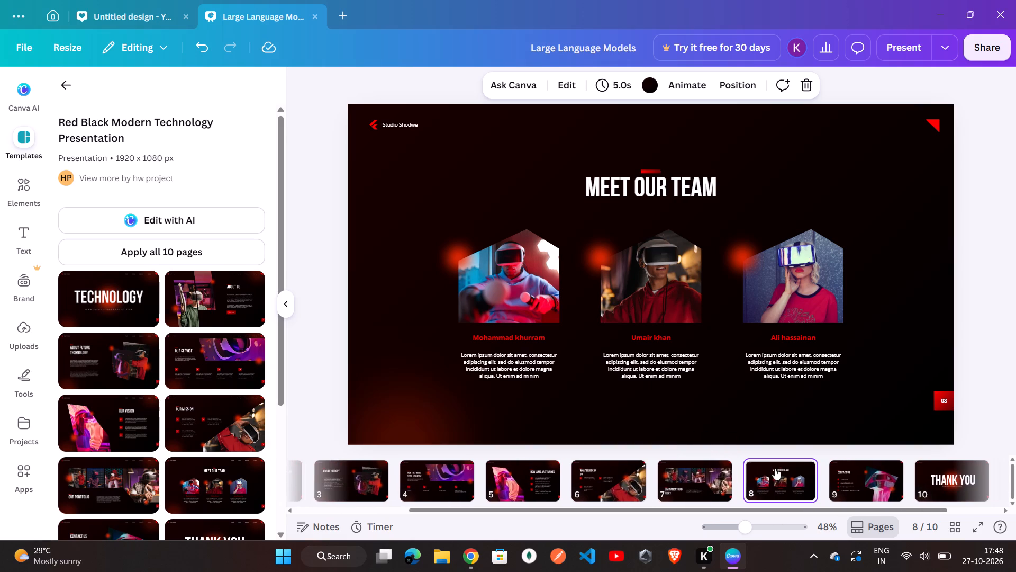
left_click(821, 475)
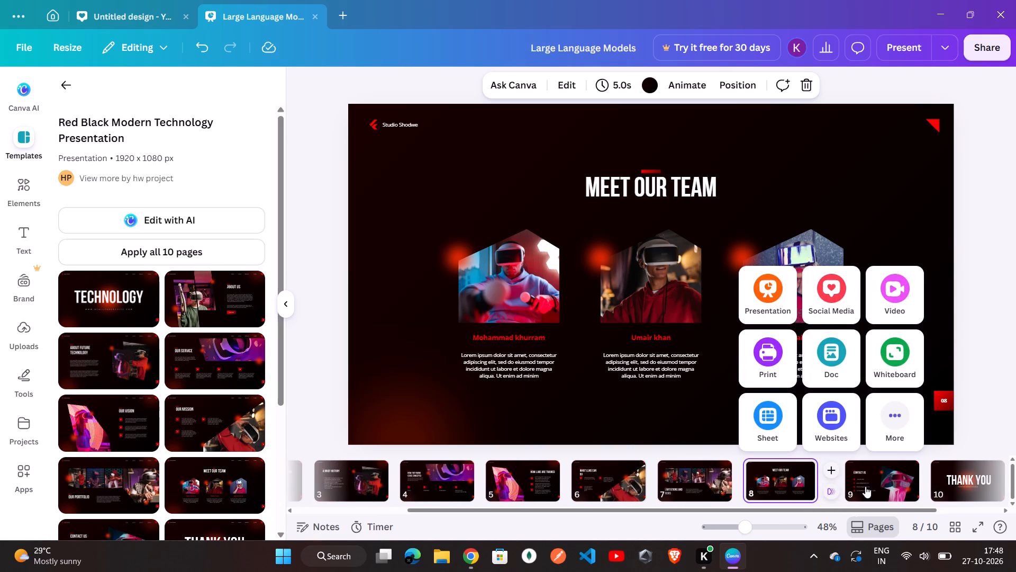
left_click(879, 485)
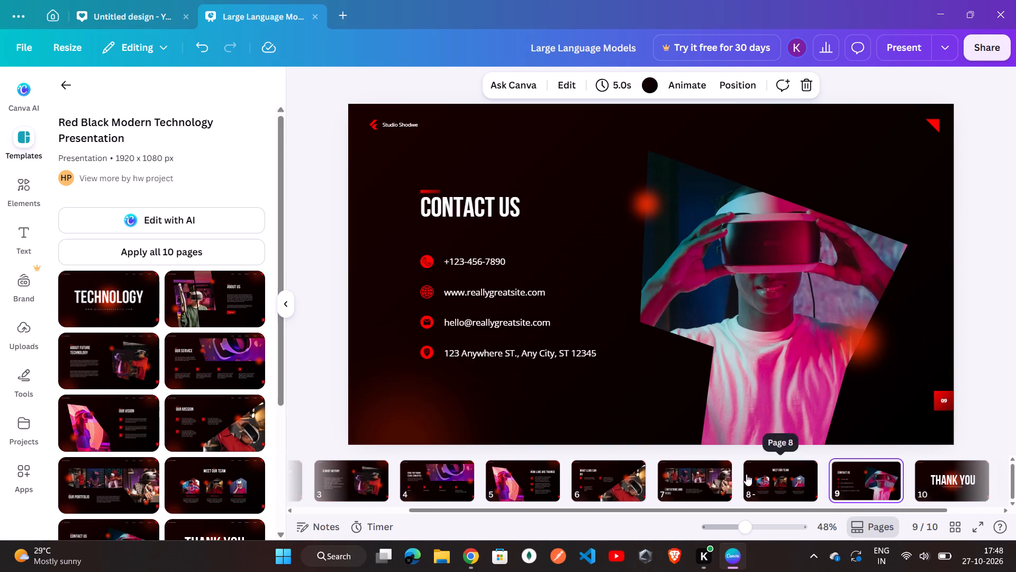
left_click(698, 481)
left_click(607, 471)
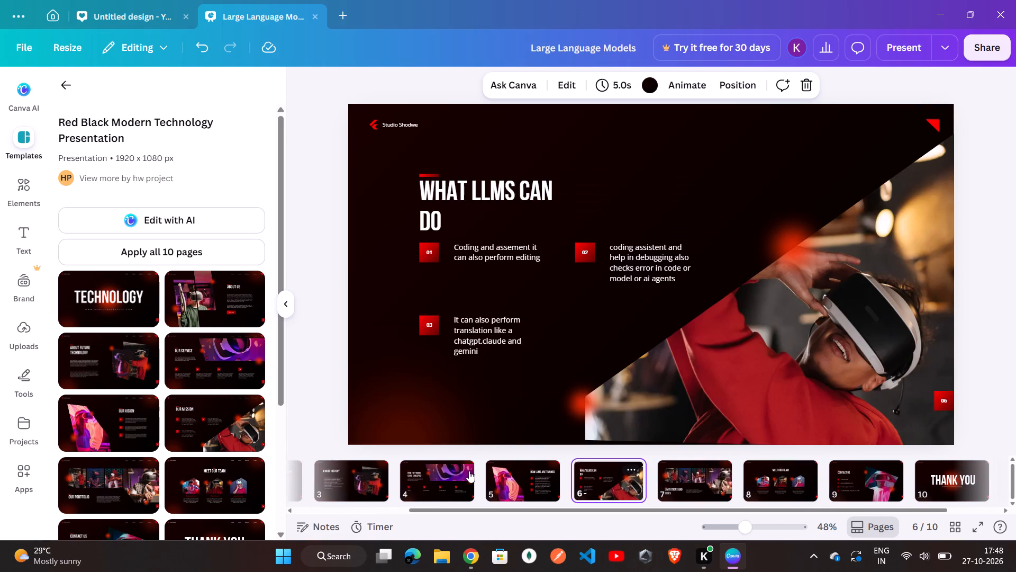
left_click(469, 470)
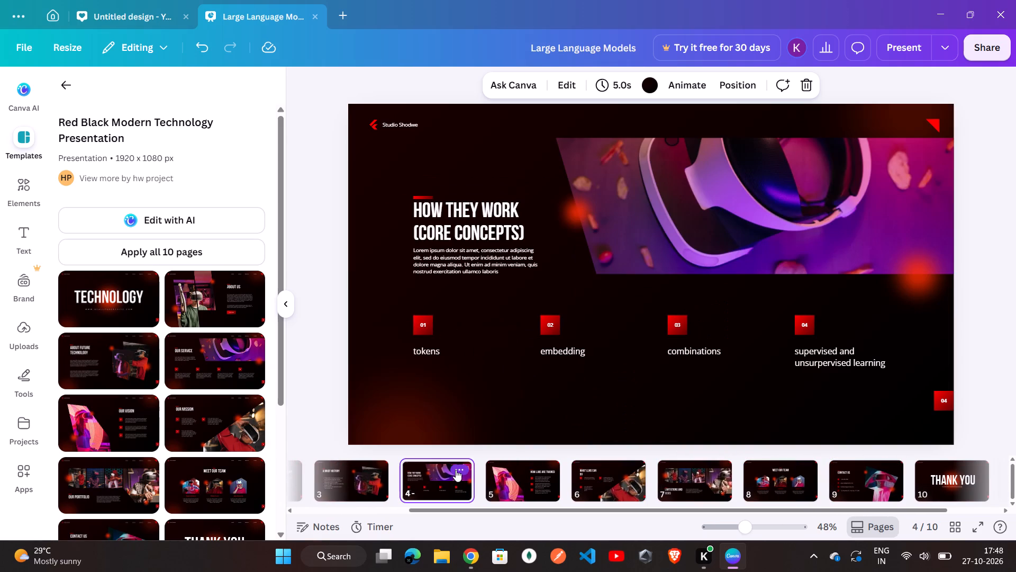